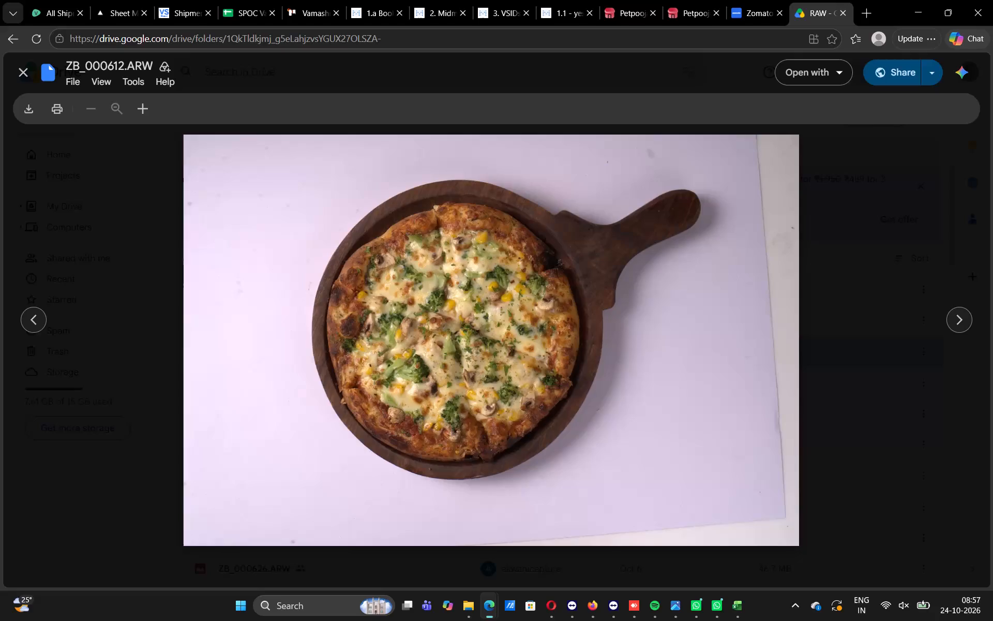
left_click(311, 1)
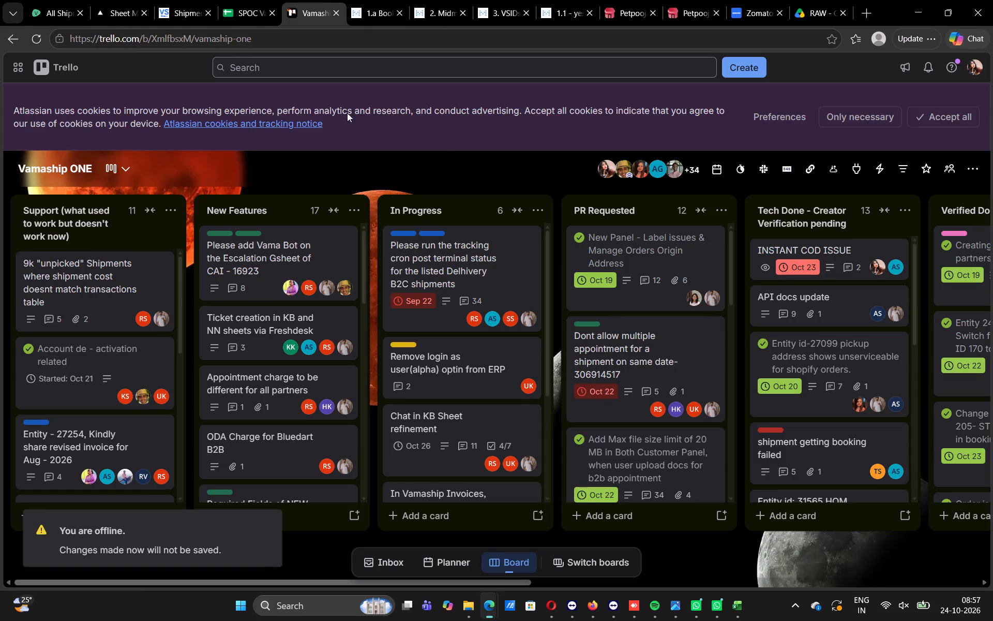
left_click(52, 0)
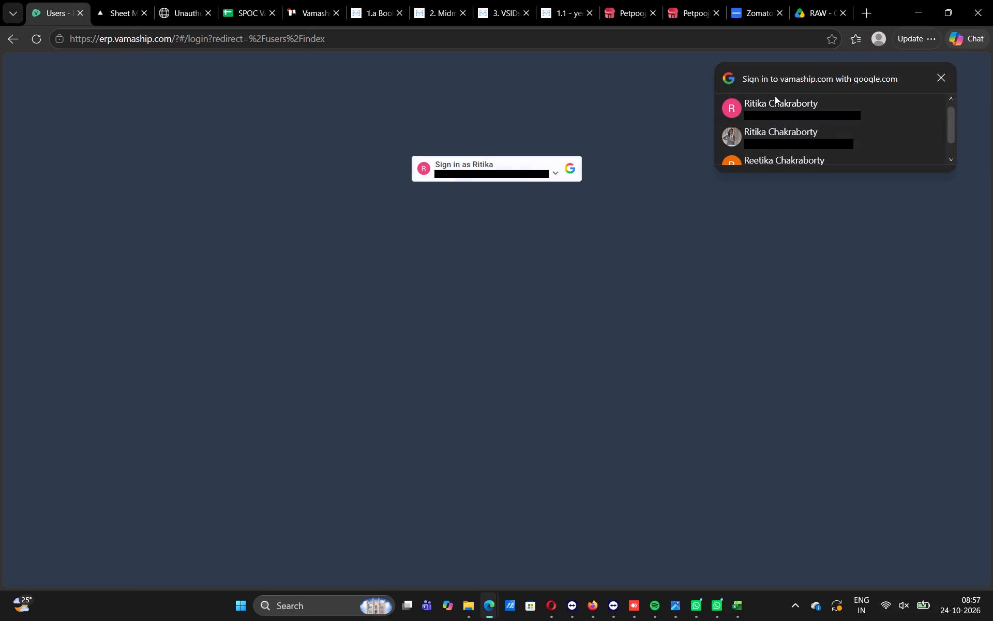
left_click(822, 103)
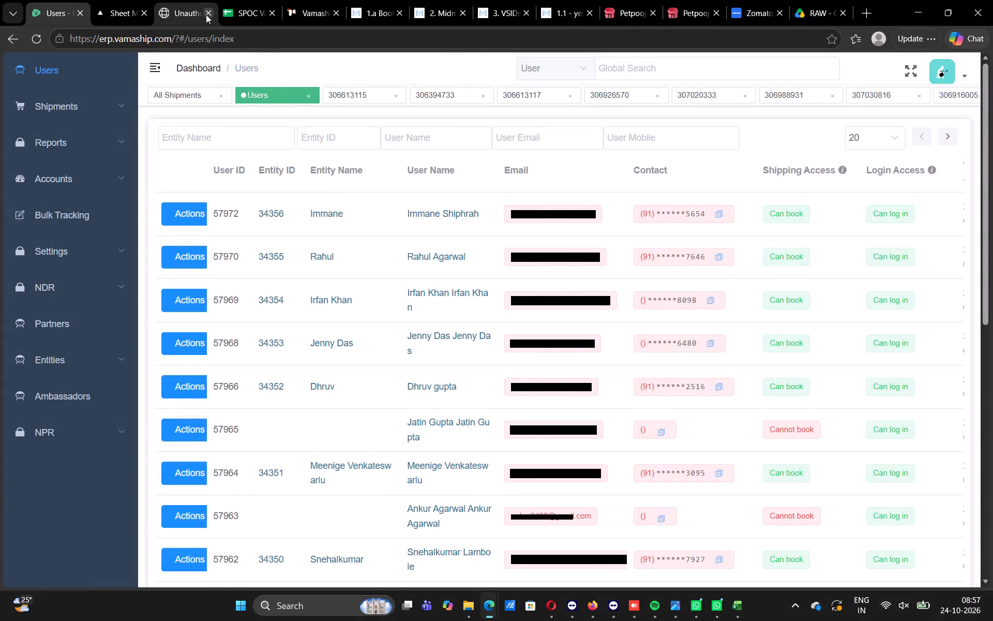
left_click(206, 14)
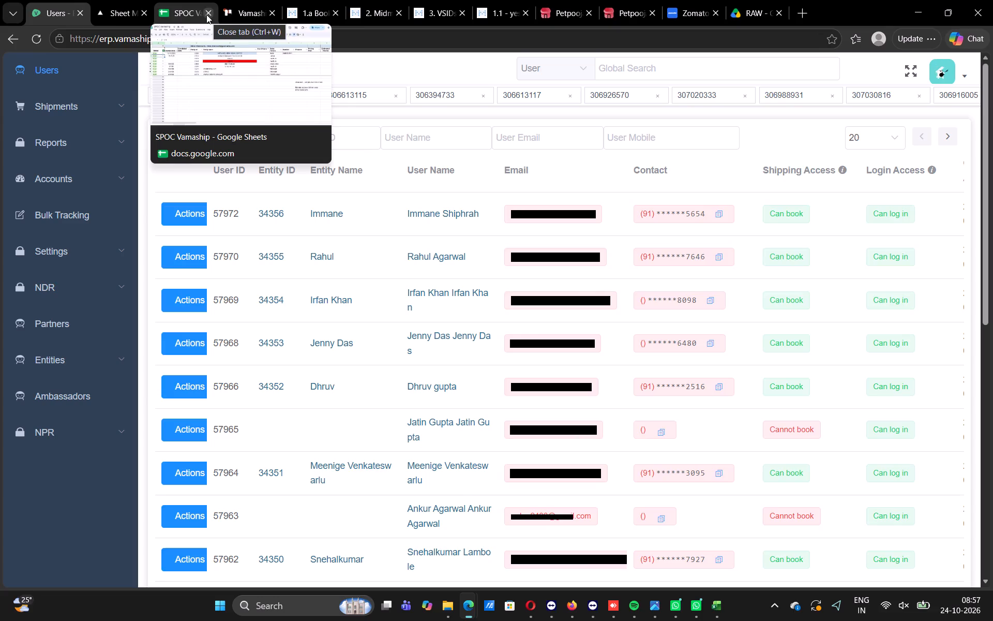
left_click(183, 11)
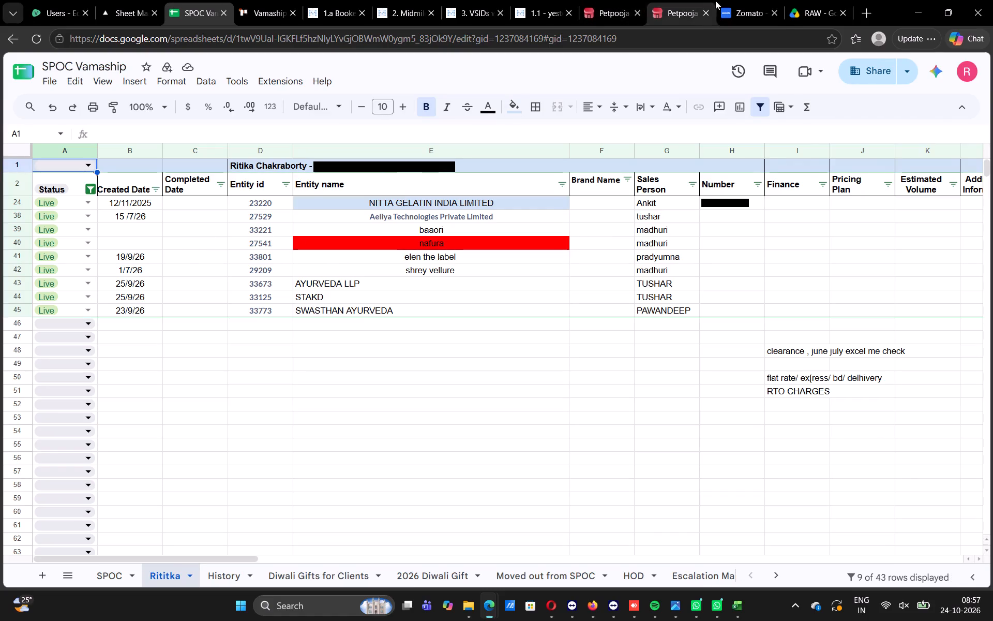
Copy the sharing link of the pizza photo ZB_000612.ARW from Google Drive and paste it into cell A2 of Book1 in Excel.
left_click(809, 9)
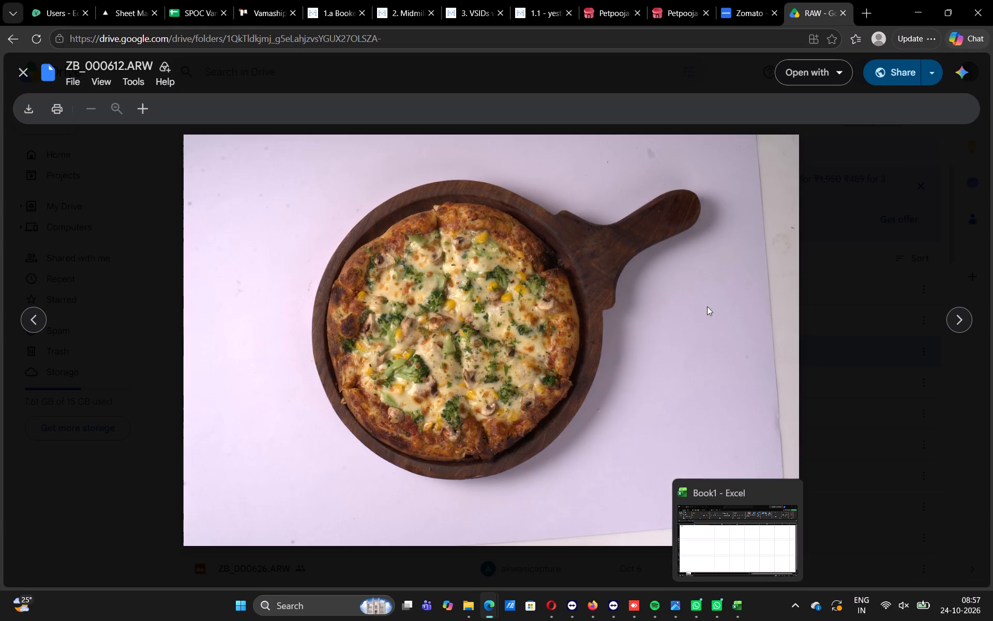
right_click(577, 335)
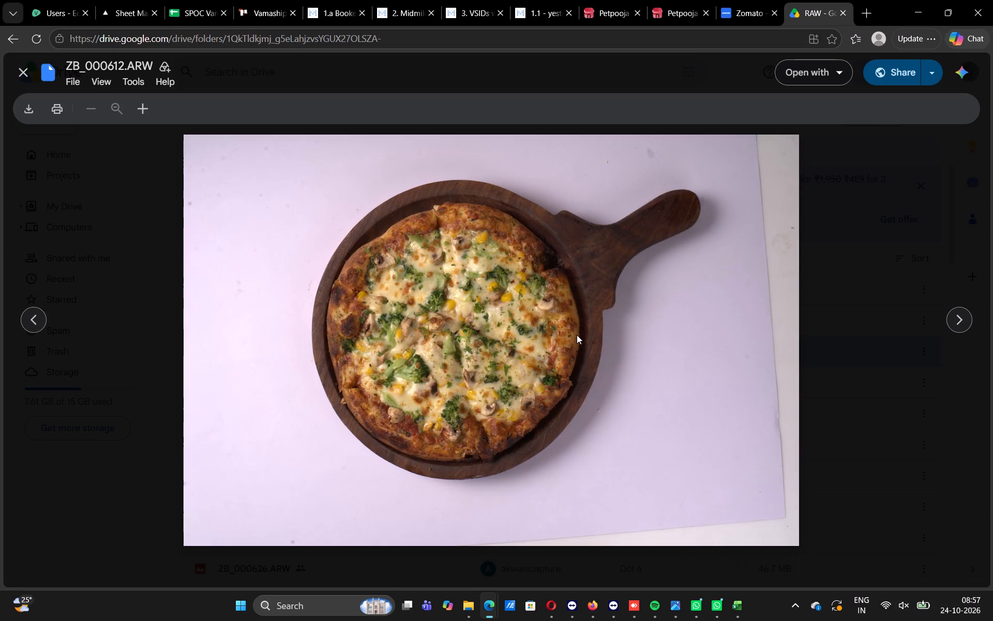
left_click(934, 66)
left_click(806, 98)
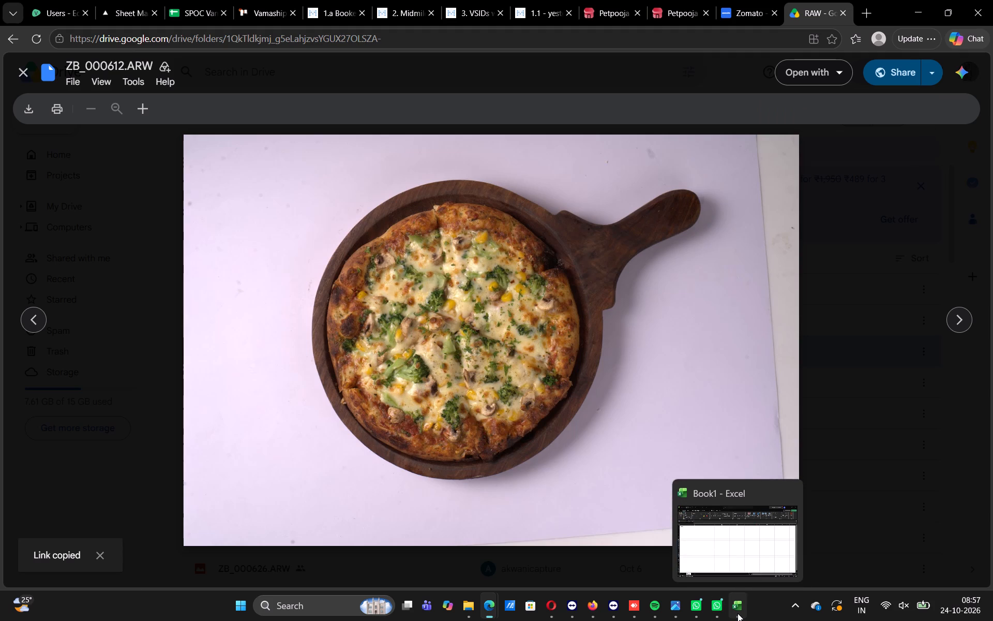
left_click(744, 558)
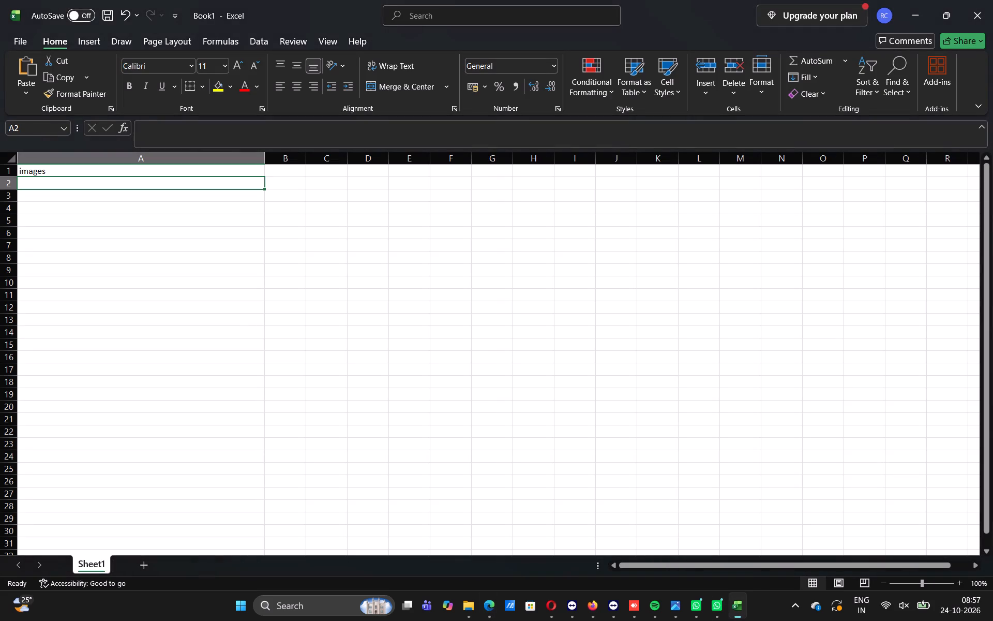
key("ctrl+v")
Widen column A until the pasted link fits, and widen the empty column B beside it.
key("ctrl+space")
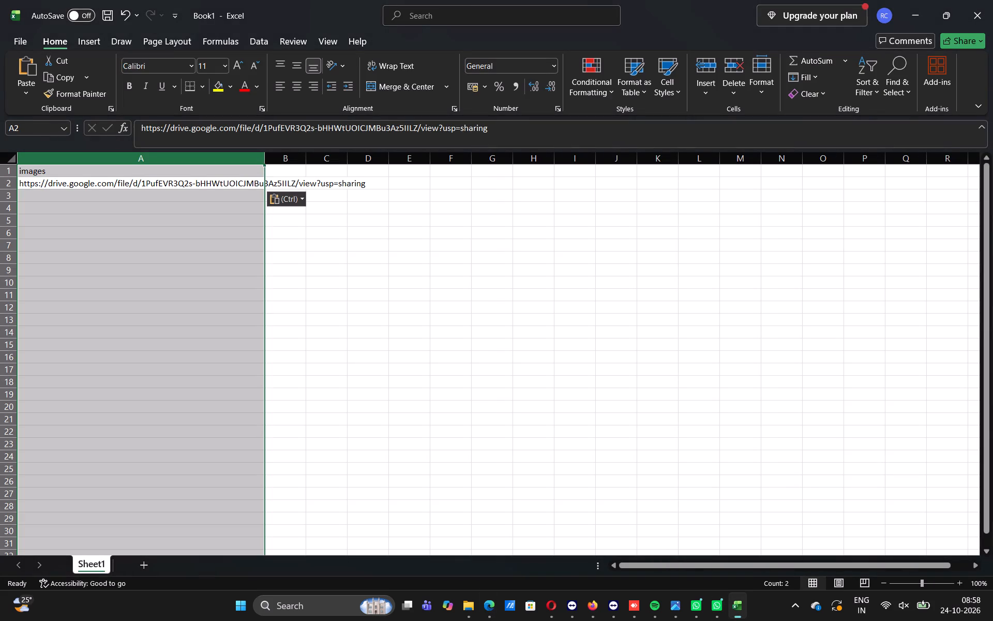
left_click(373, 217)
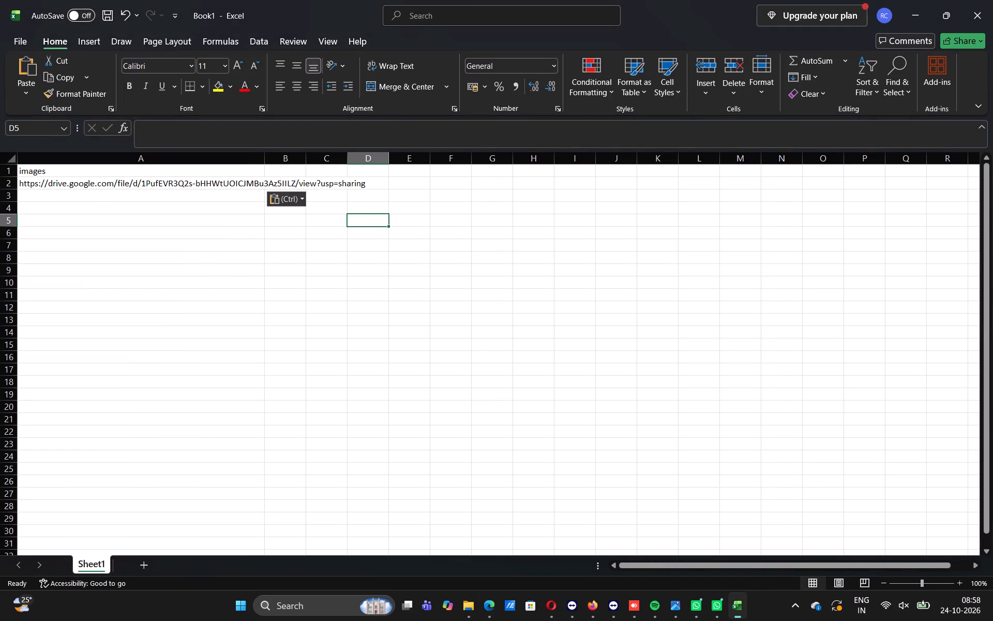
left_click_drag(265, 156, 358, 154)
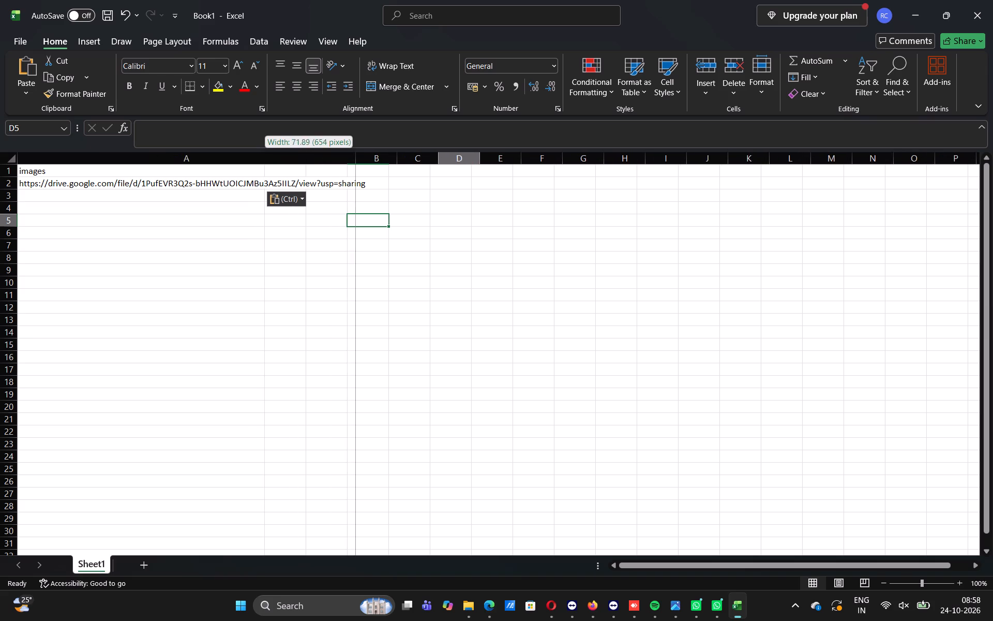
left_click_drag(358, 154, 370, 157)
left_click(399, 185)
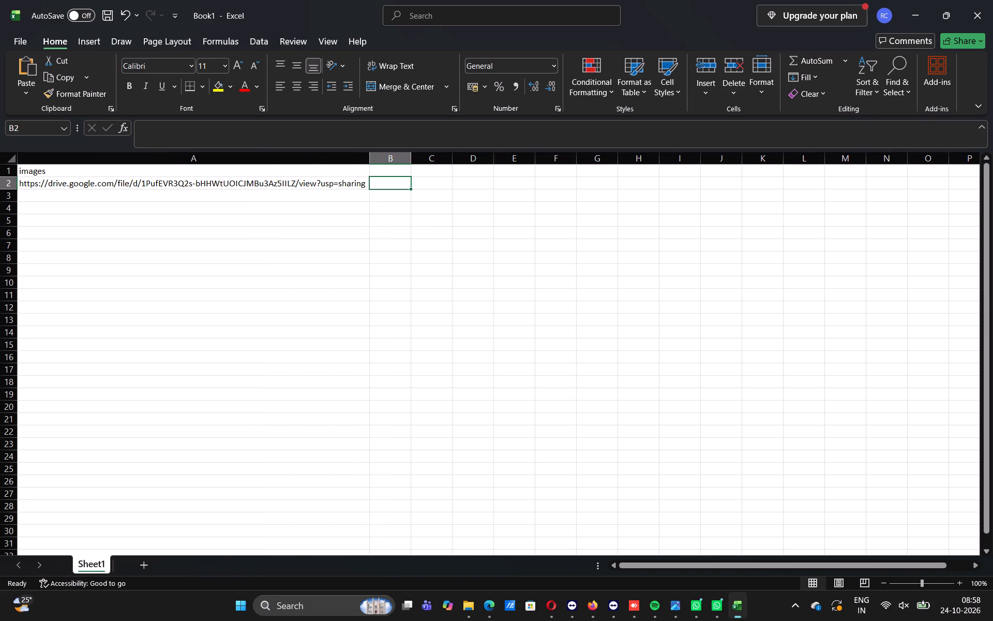
left_click_drag(412, 156, 522, 162)
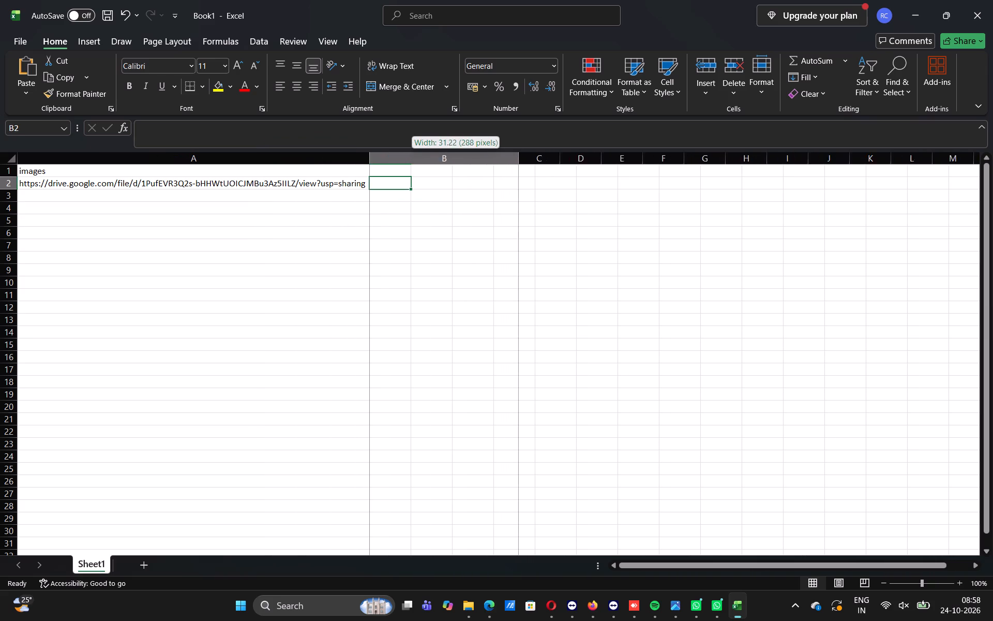
left_click_drag(522, 162, 575, 169)
Enter the header "image name" in cell B1 and the name "veg pizza" in cell B2.
left_click(452, 171)
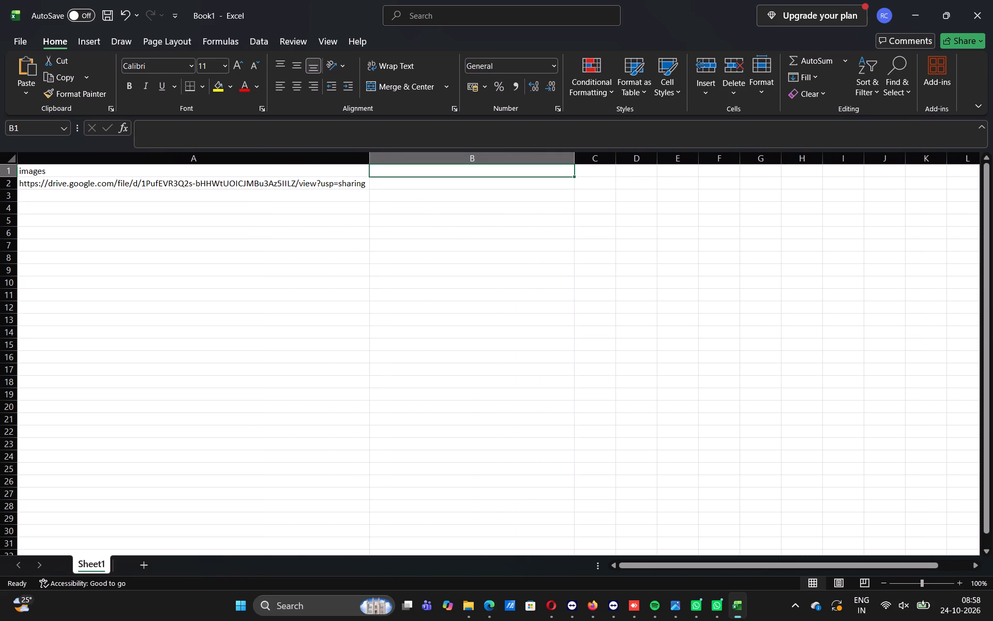
type("image name")
key("space")
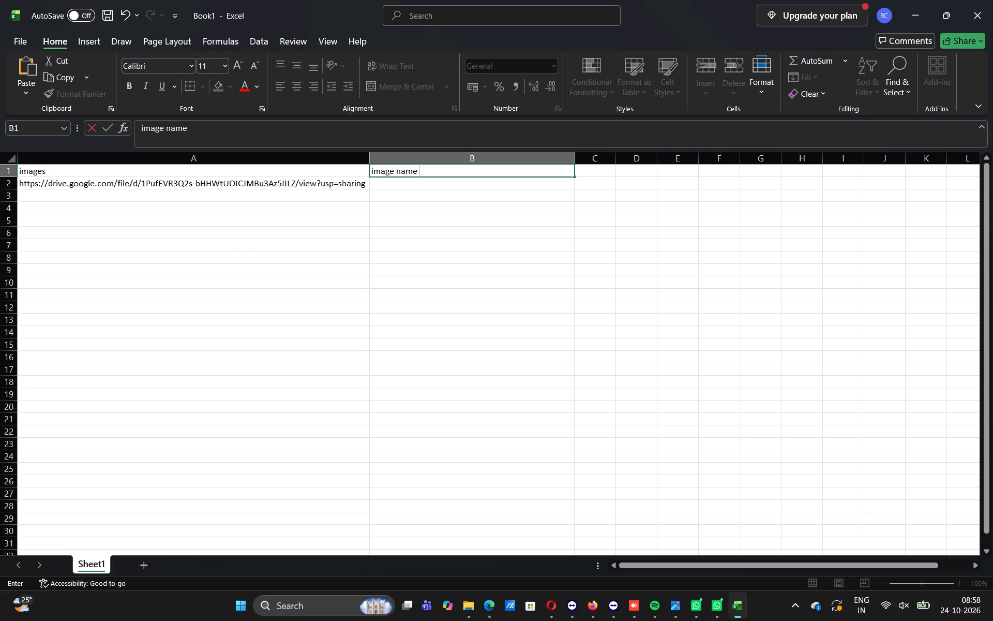
left_click(447, 183)
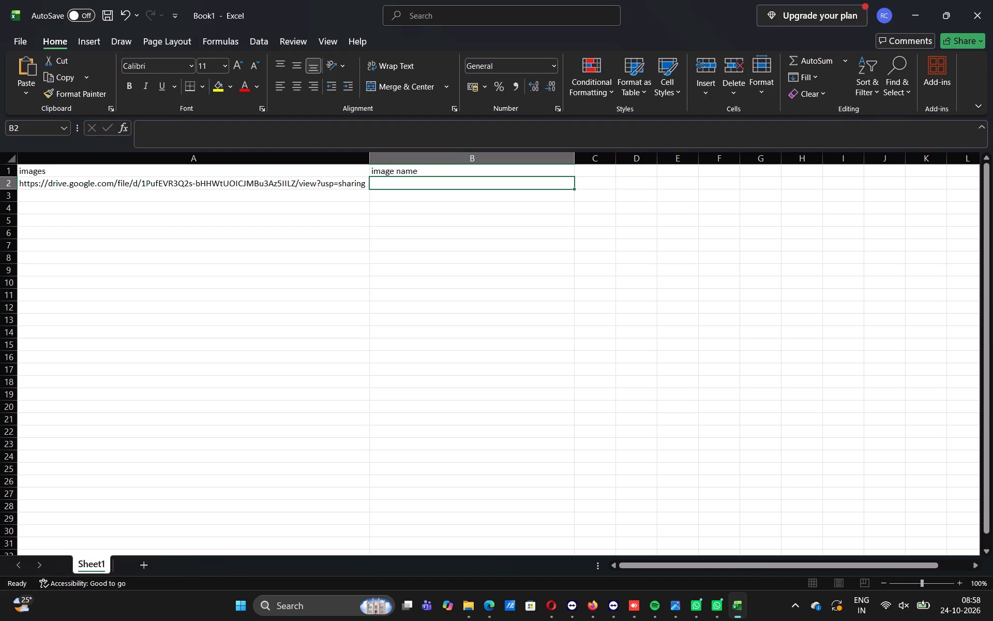
type("veg pizza")
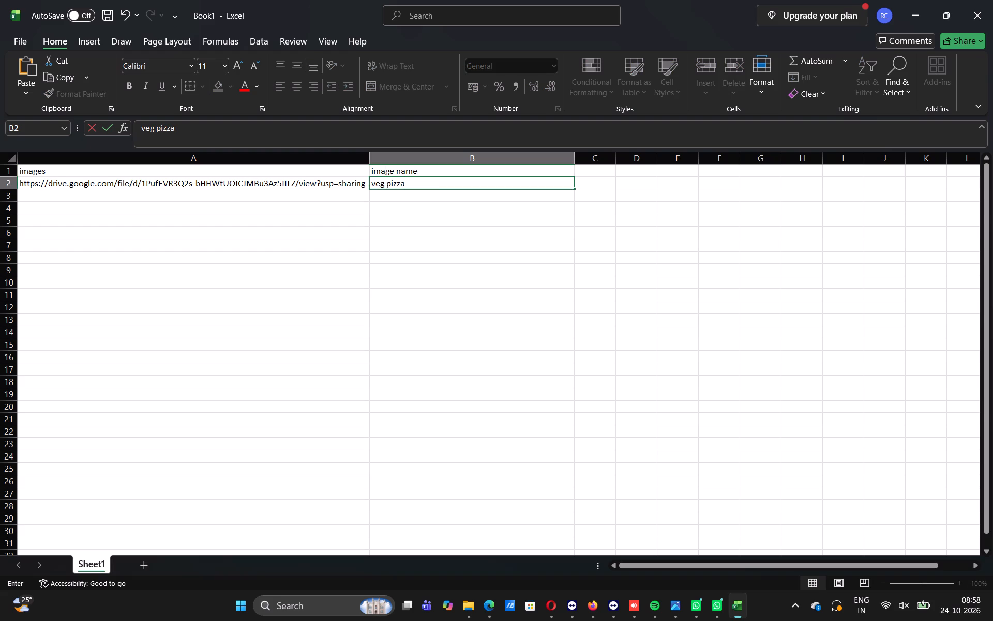
left_click(167, 195)
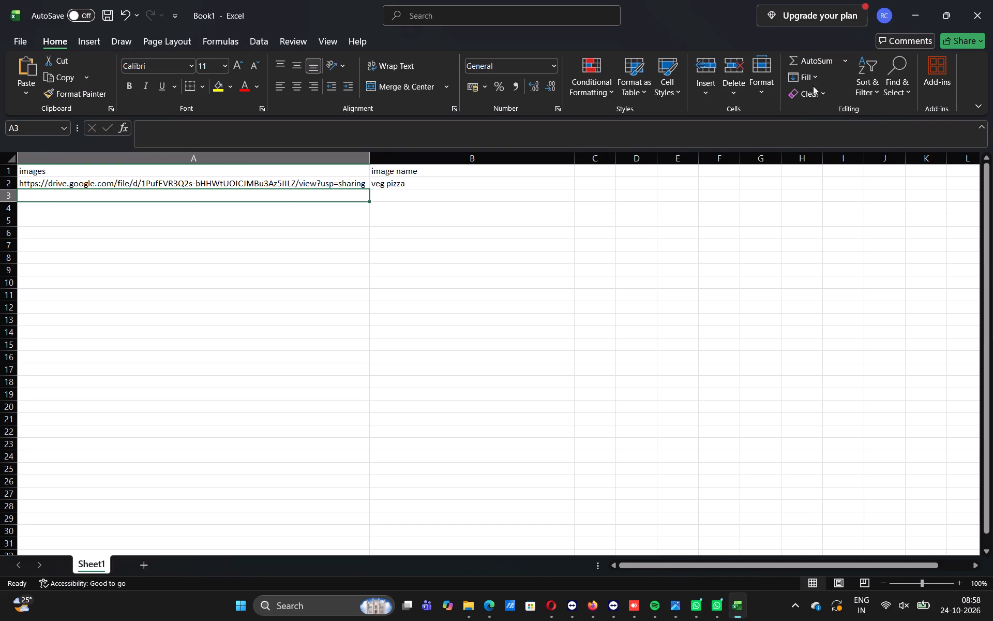
Switch to Google Drive, find the corn pizza photo ZB_000598.ARW, copy its sharing link and paste it into cell A3 of Book1.
left_click(914, 6)
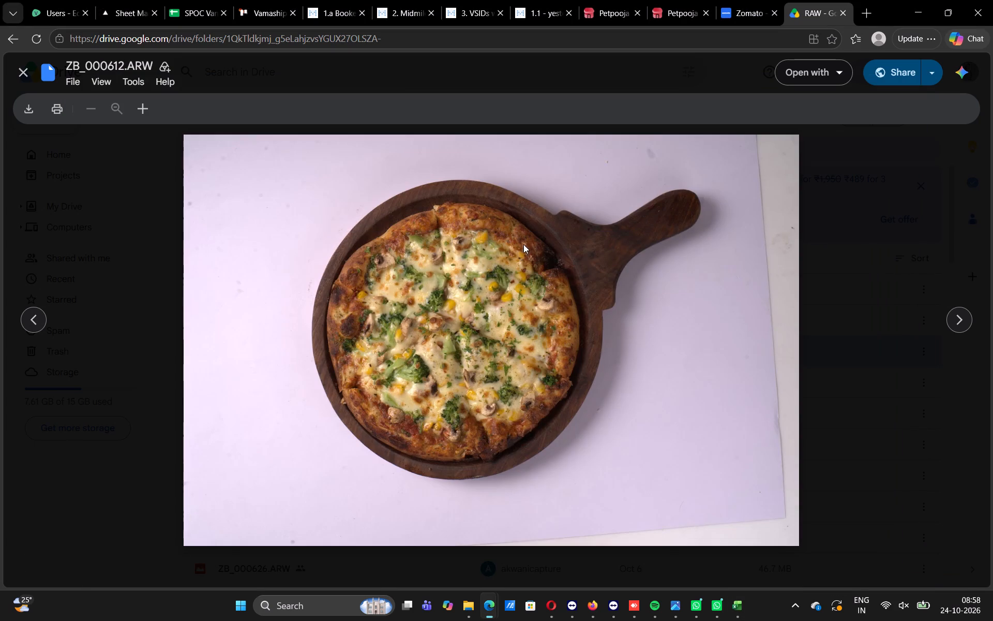
left_click(956, 318)
left_click(956, 318)
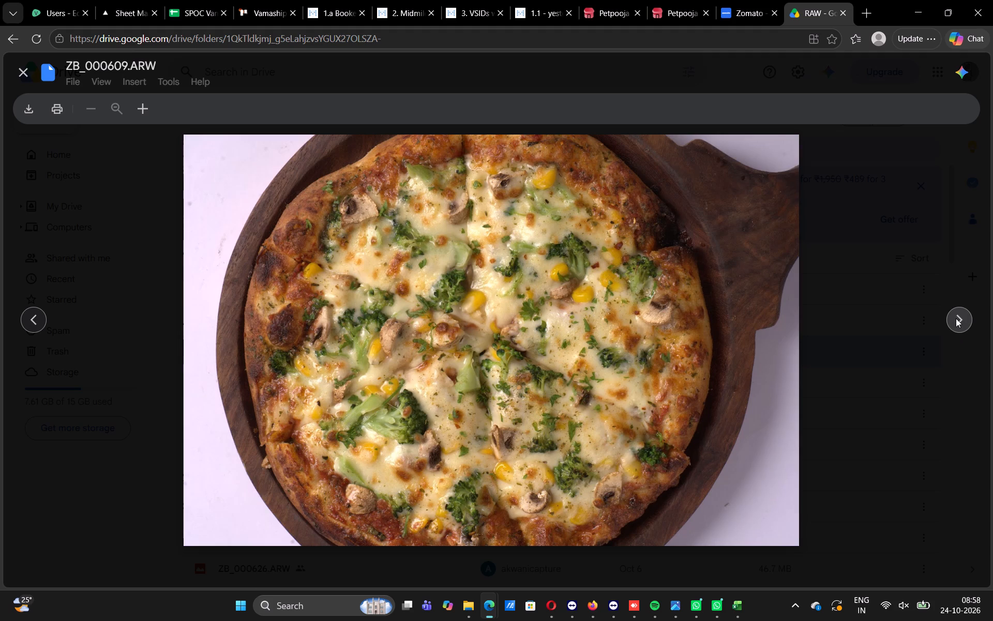
left_click(956, 318)
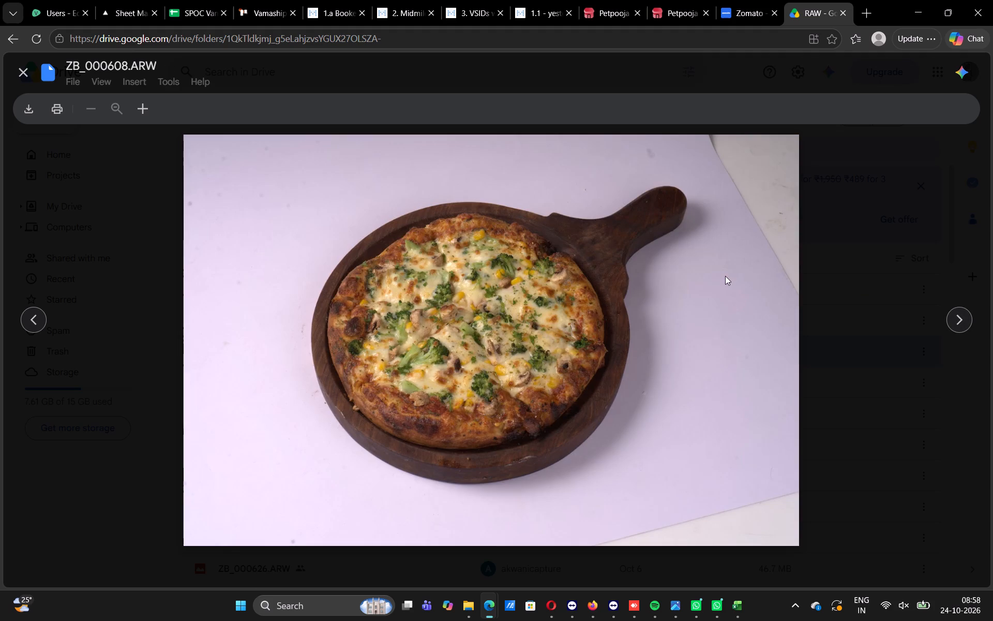
left_click(956, 319)
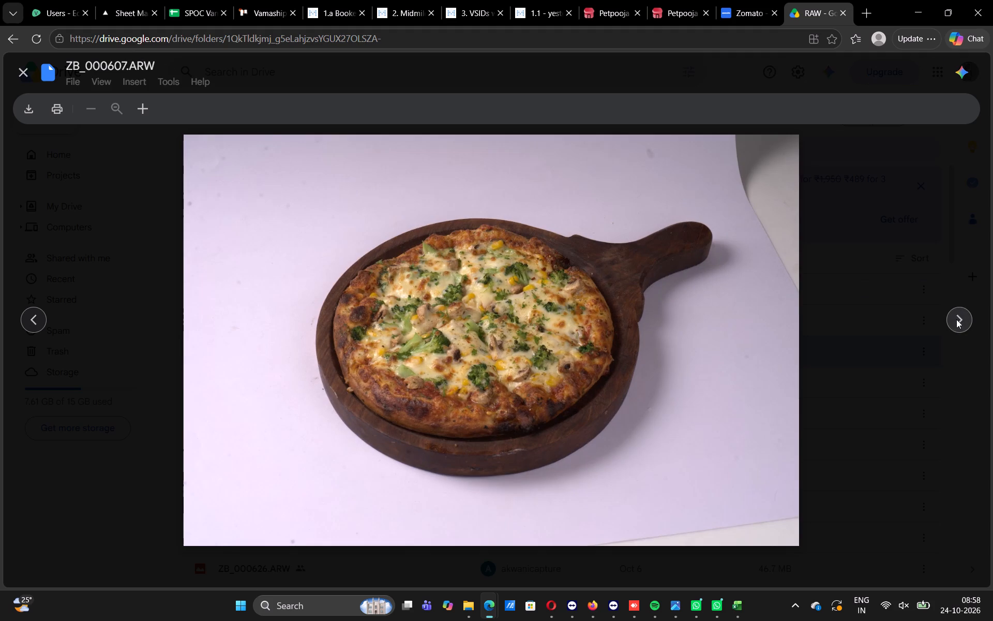
left_click(956, 319)
left_click(956, 319)
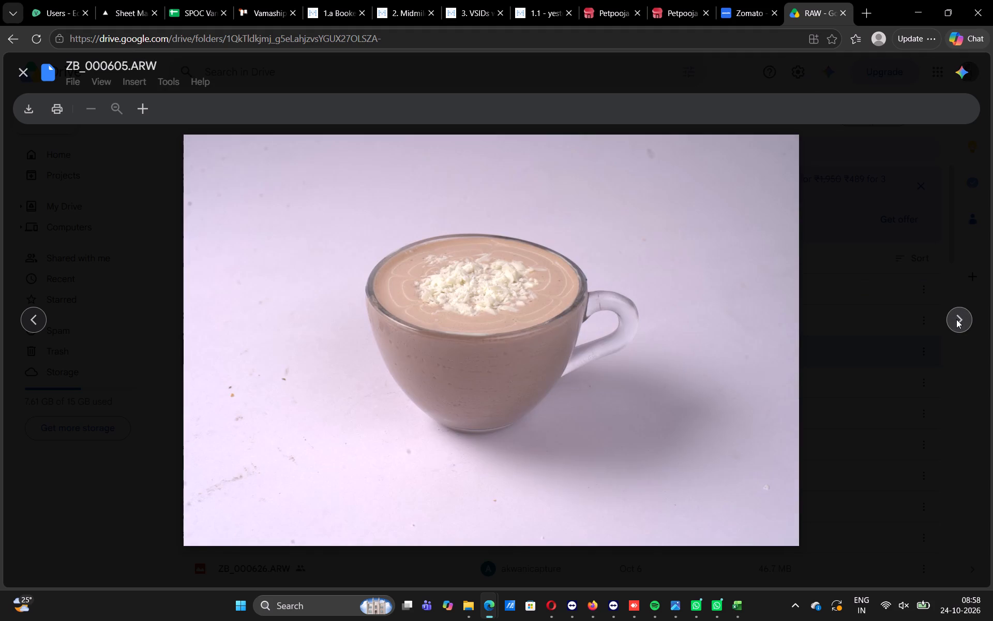
left_click(956, 319)
left_click(956, 319)
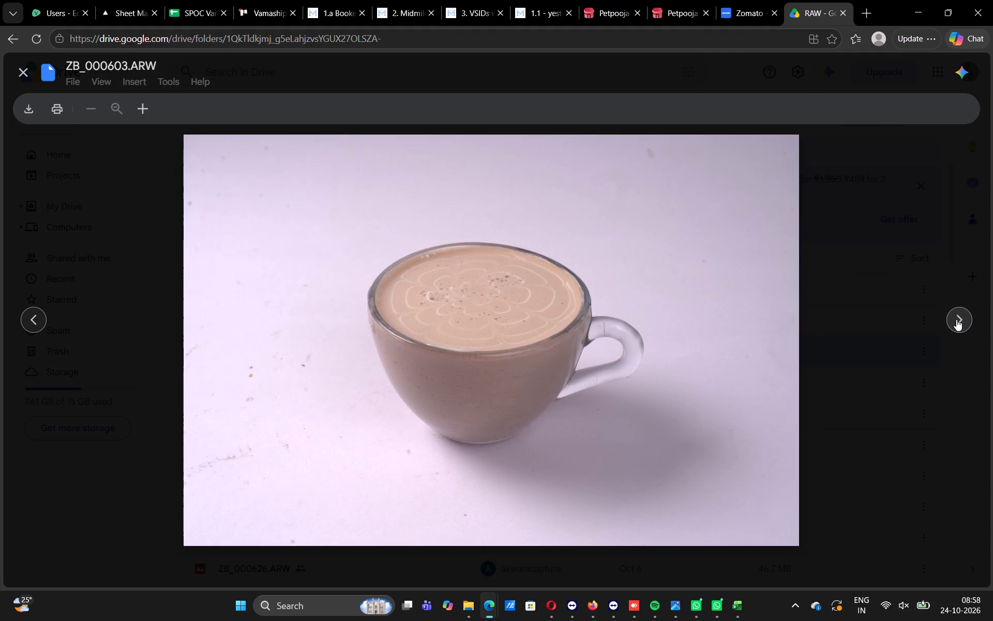
left_click(956, 319)
left_click(956, 319)
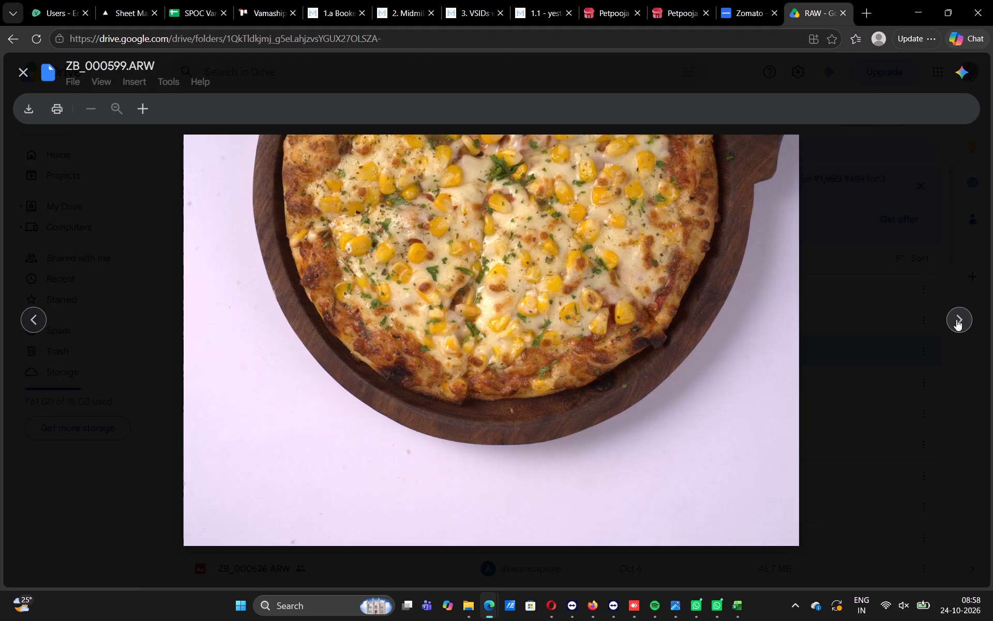
left_click(956, 319)
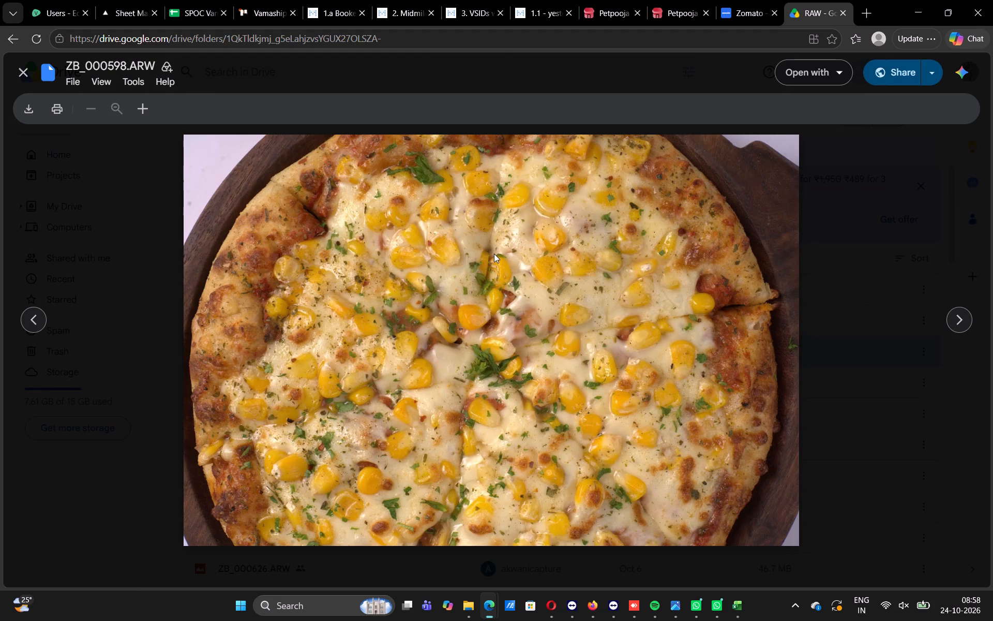
left_click(935, 69)
left_click(814, 104)
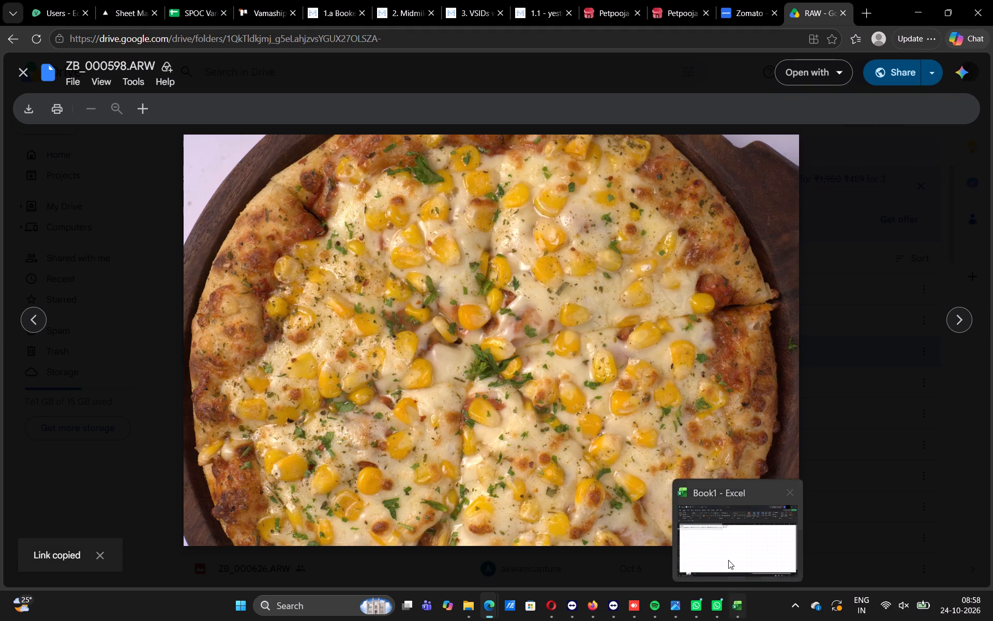
left_click(726, 555)
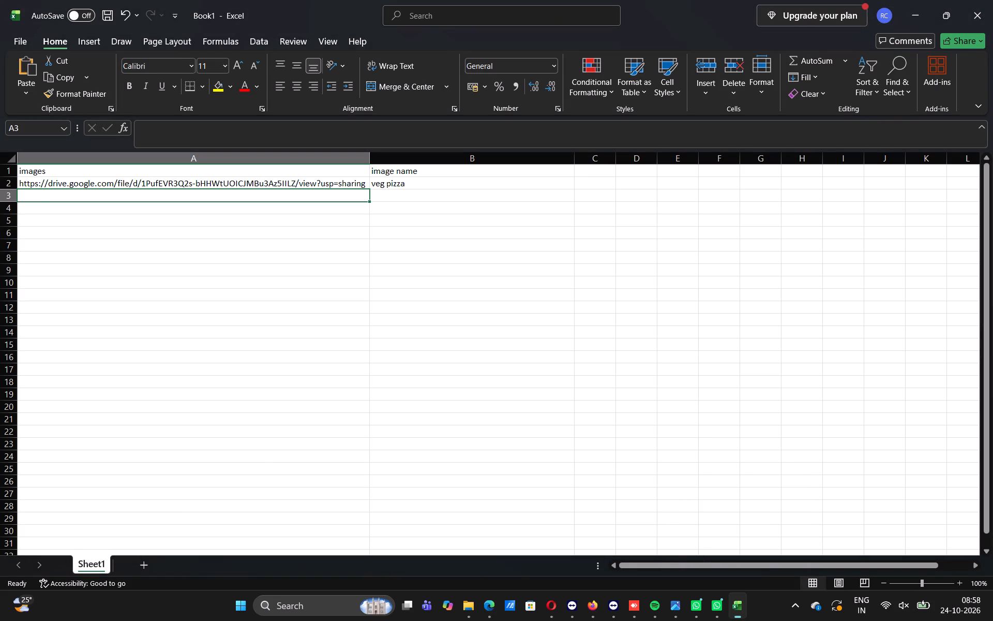
key("ctrl+v")
Widen column A to fit the second link and enter "corn pizza" in cell B3.
left_click(405, 197)
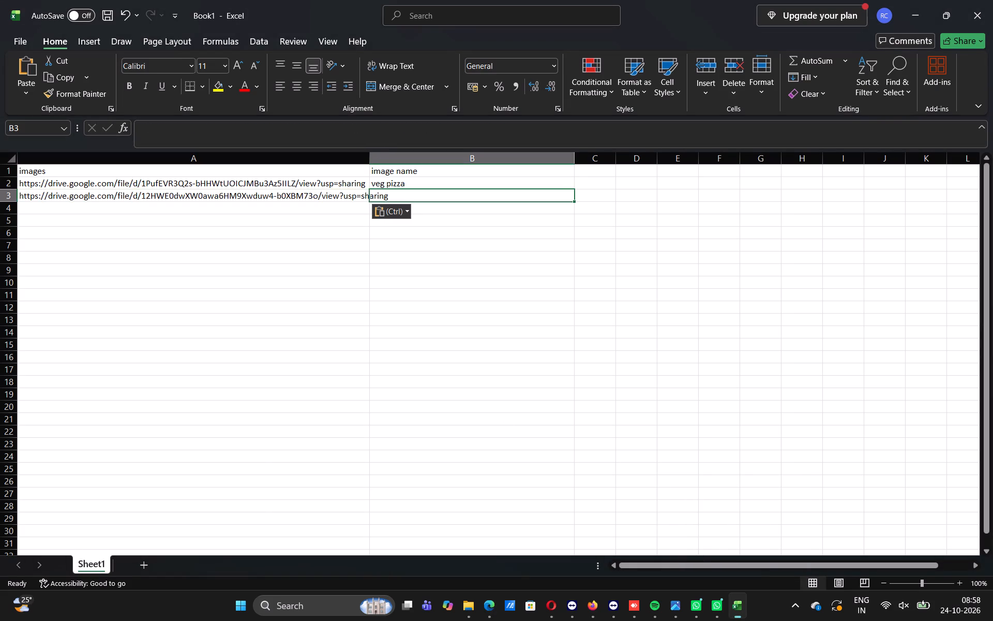
left_click_drag(369, 156, 409, 158)
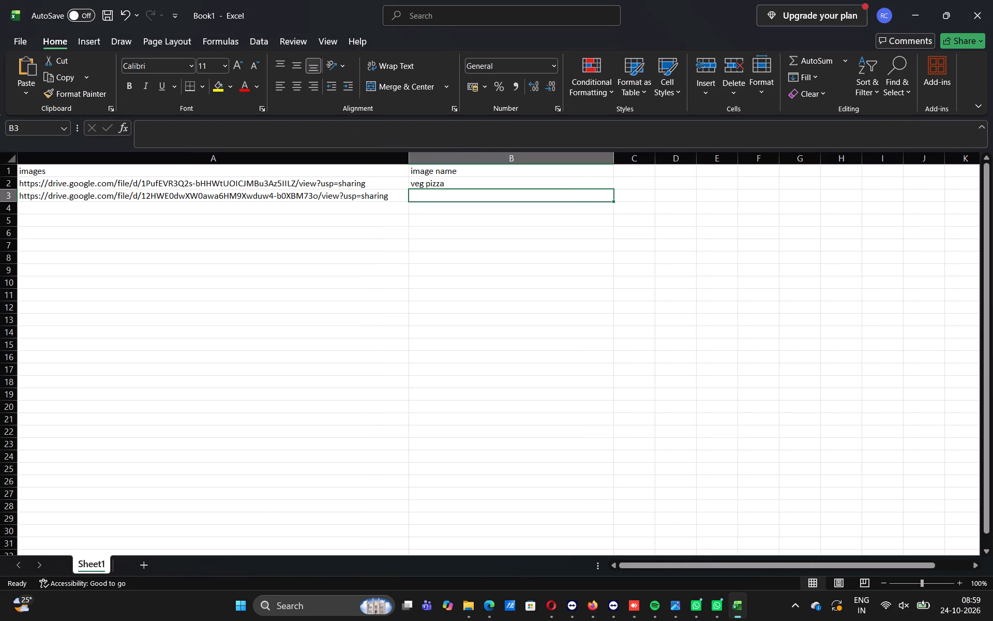
left_click(448, 195)
type("cpo\\")
key("BackSpace")
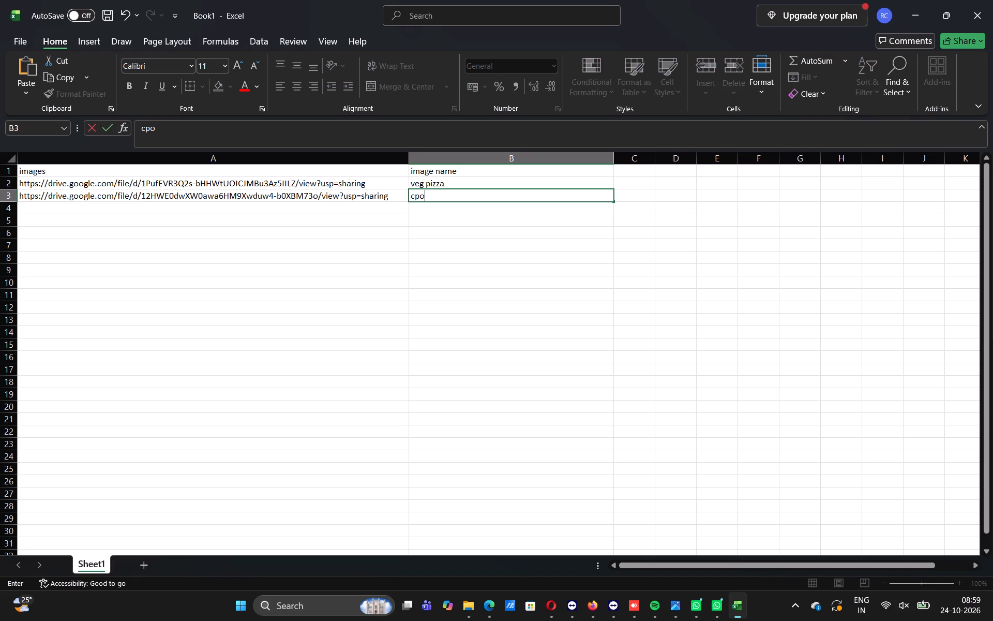
key("BackSpace")
key("BackSpace")
type("orn")
key("space")
type("pizza")
left_click(194, 209)
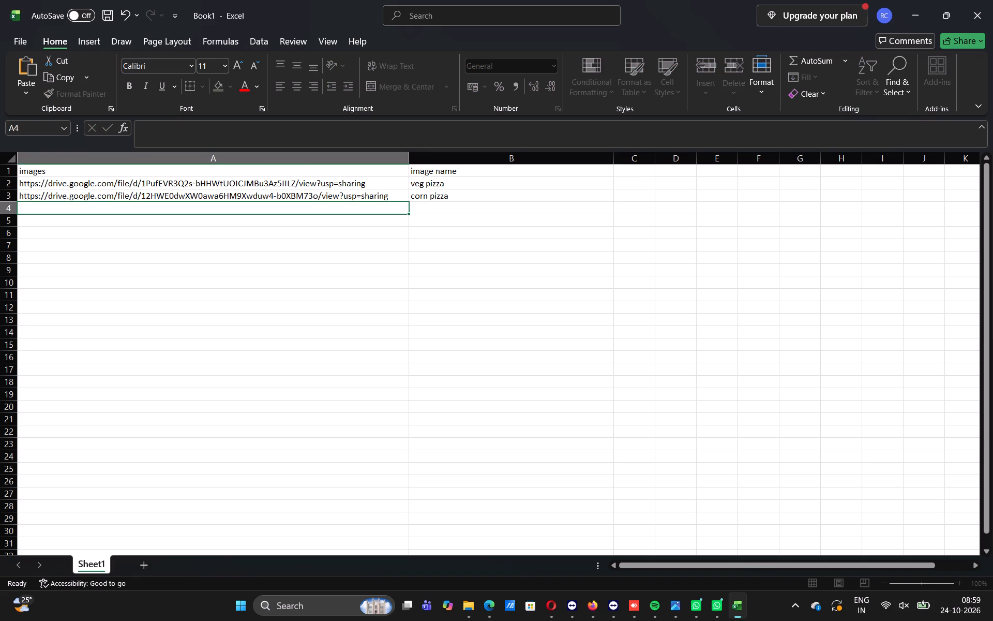
Switch back to Google Drive and browse onward through the food photos to the fruit salad photo ZB_000575.ARW.
left_click(912, 16)
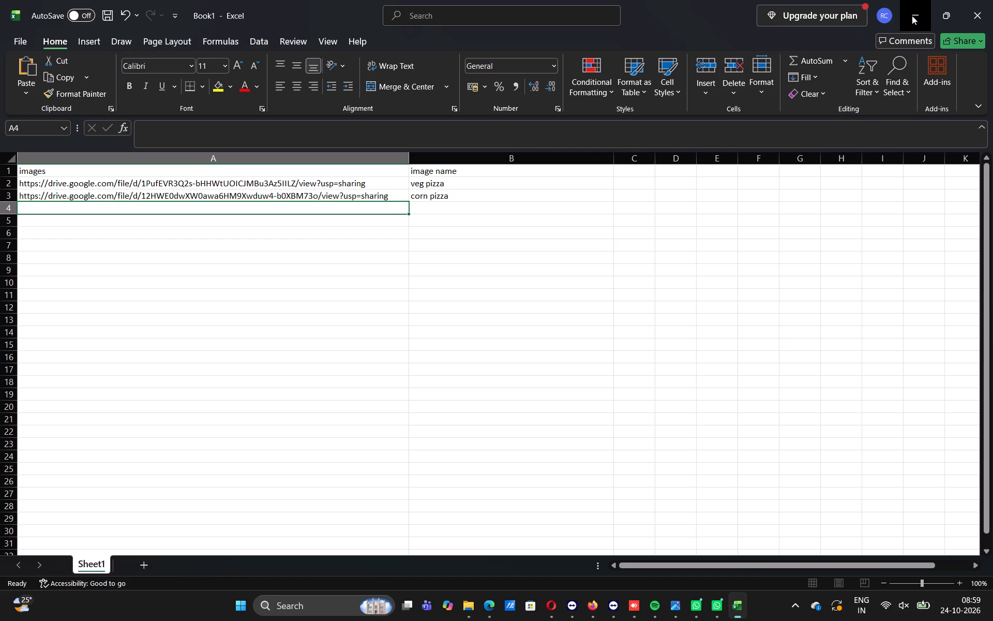
left_click(967, 318)
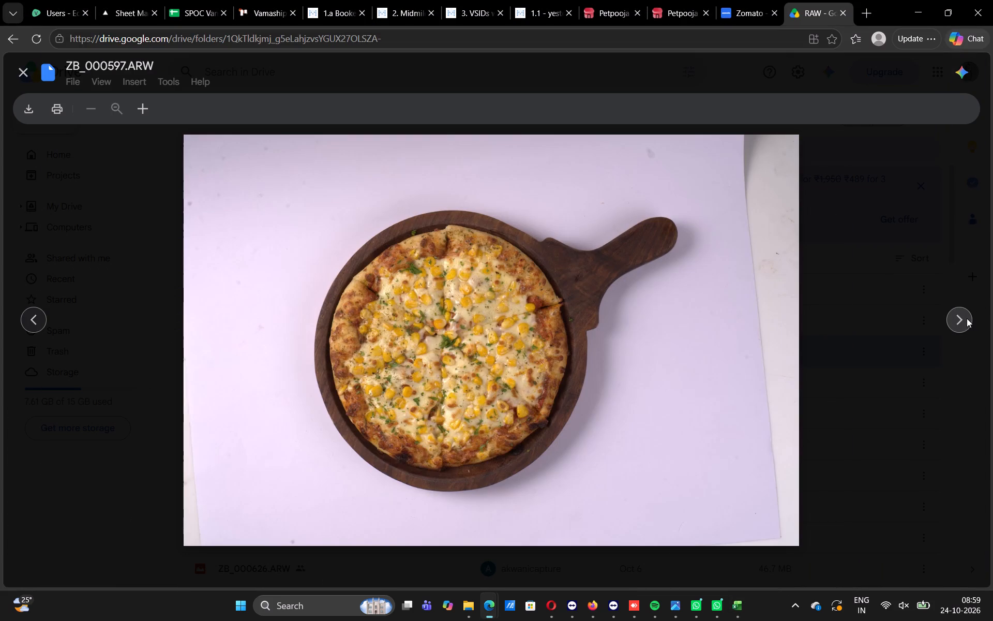
left_click(967, 318)
left_click(967, 318)
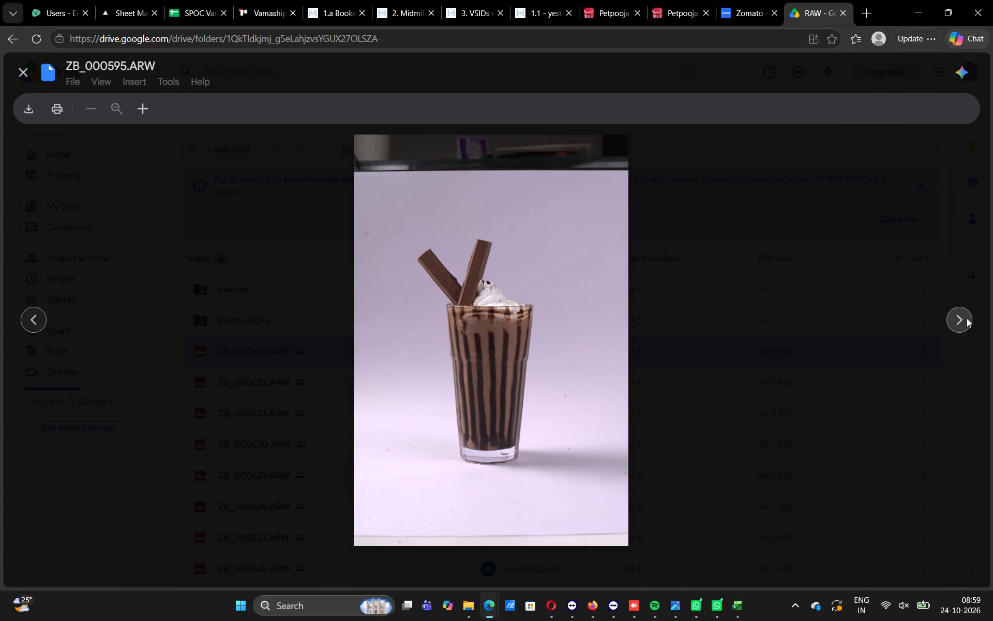
left_click(967, 318)
left_click(967, 318)
left_click(967, 318)
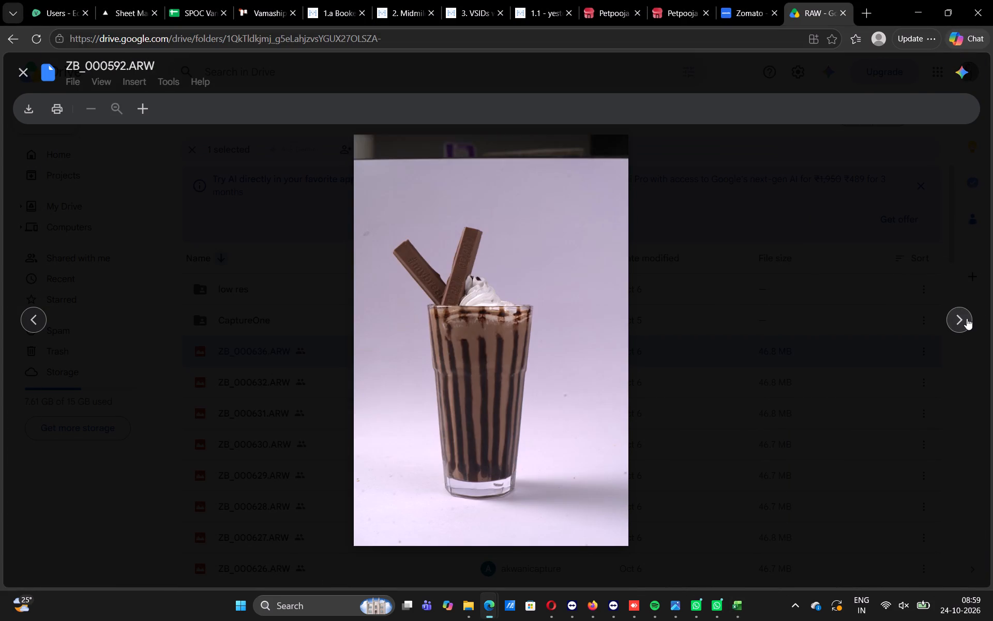
left_click(967, 318)
left_click(967, 318)
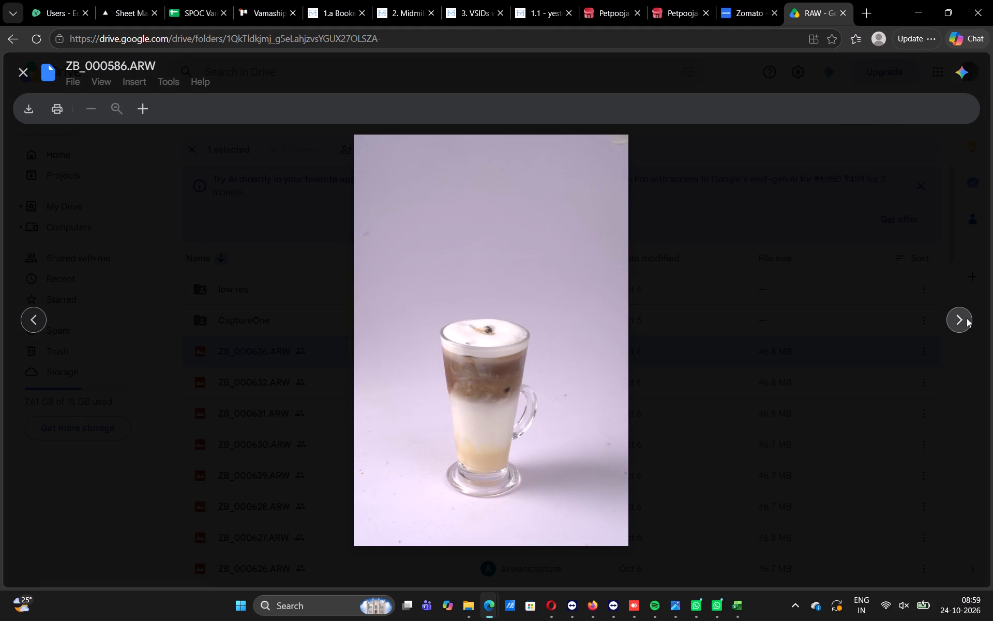
left_click(967, 318)
left_click(967, 318)
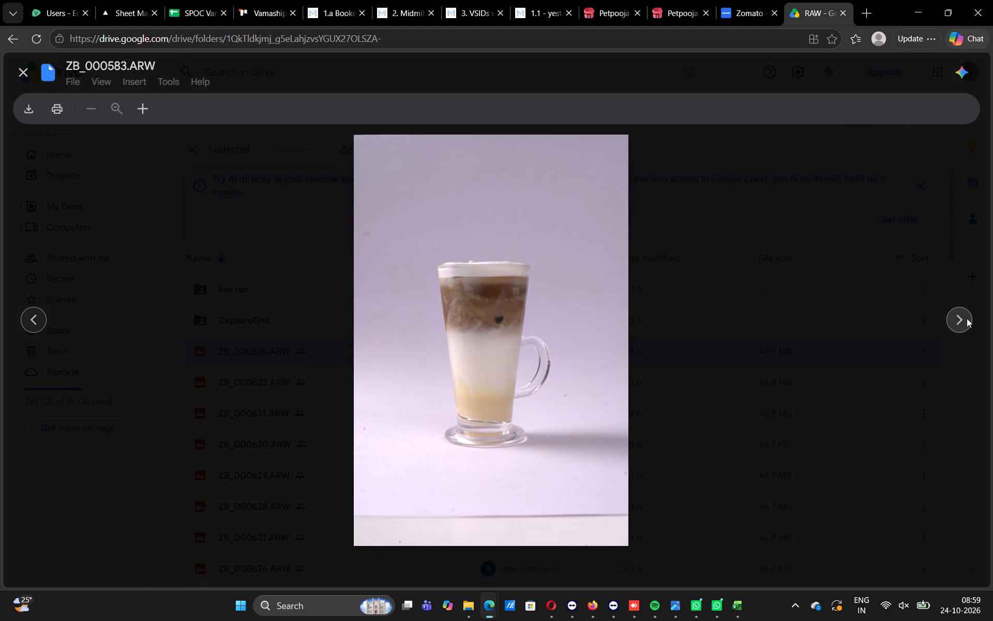
left_click(967, 318)
left_click(967, 318)
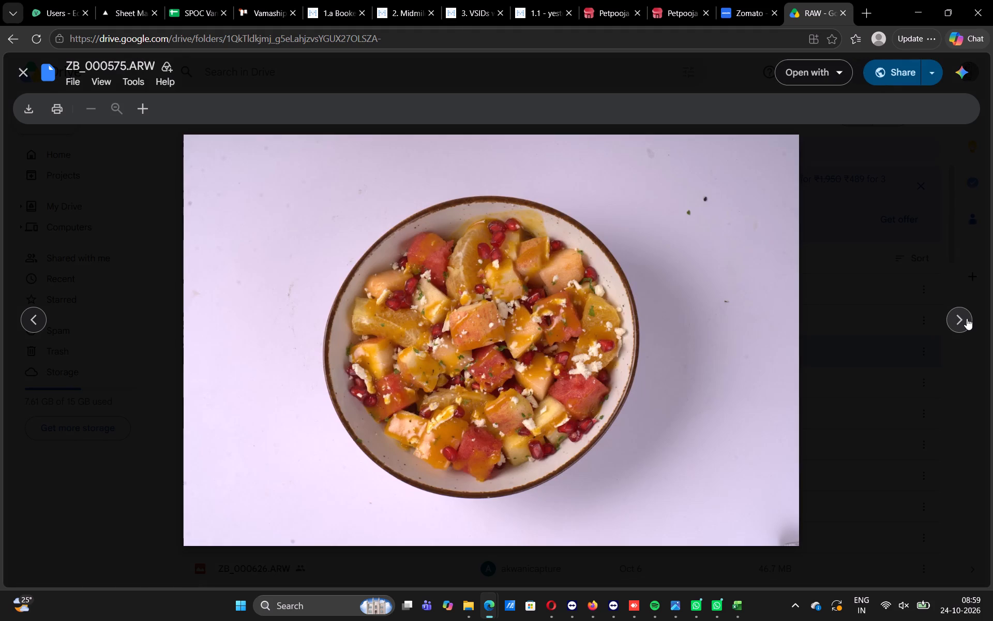
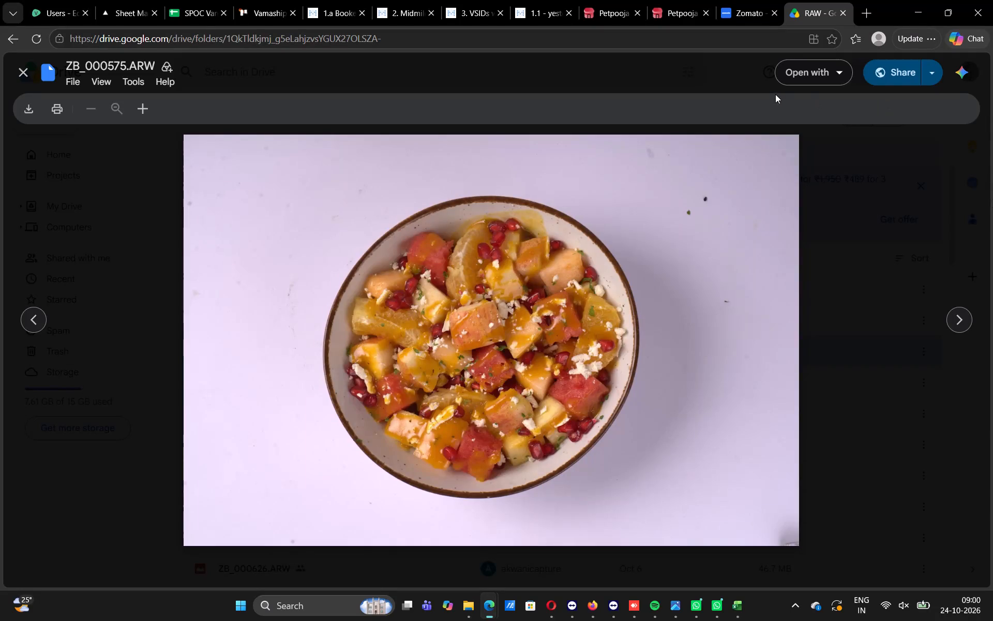
Copy the sharing link of the fruit salad photo ZB_000575.ARW and paste it into cell A4 of Book1 in Excel.
left_click(932, 70)
left_click(805, 99)
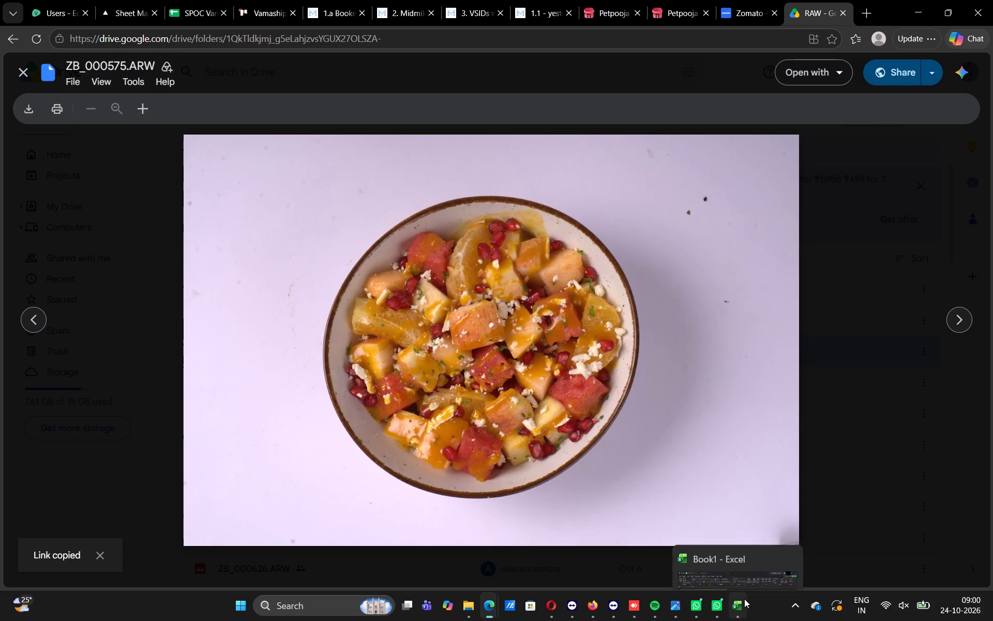
left_click(735, 544)
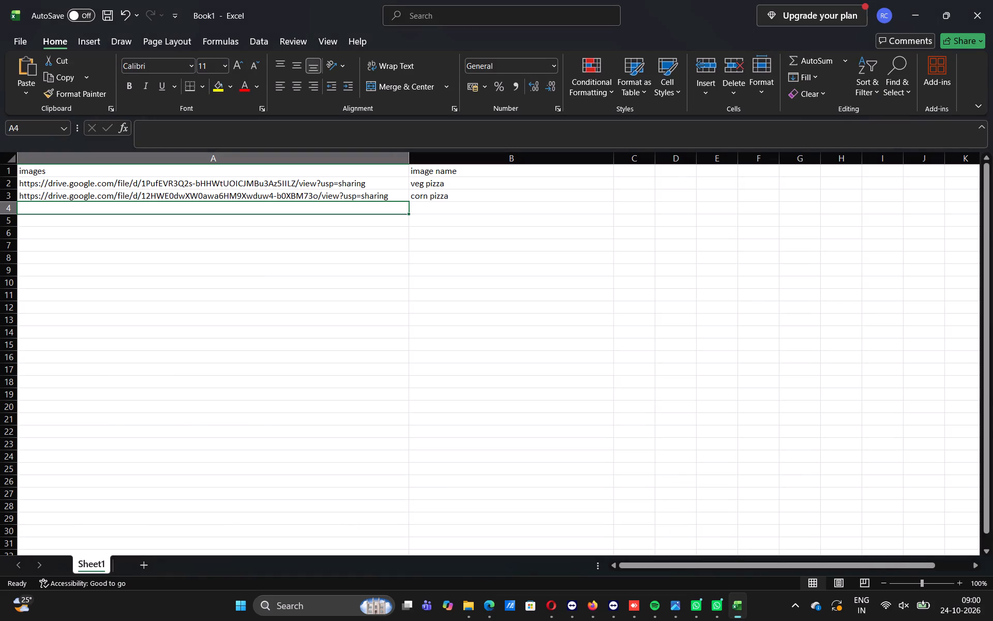
key("ctrl+v")
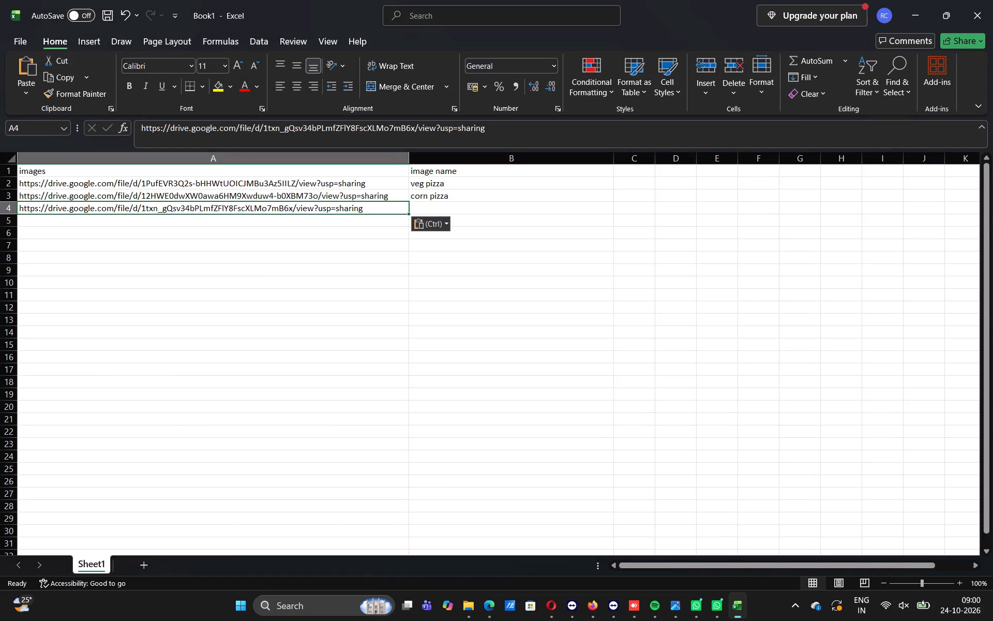
Enter the name "mixed fruit" in cell B4 beside the third link.
left_click(477, 209)
type("mixed fruit")
key("space")
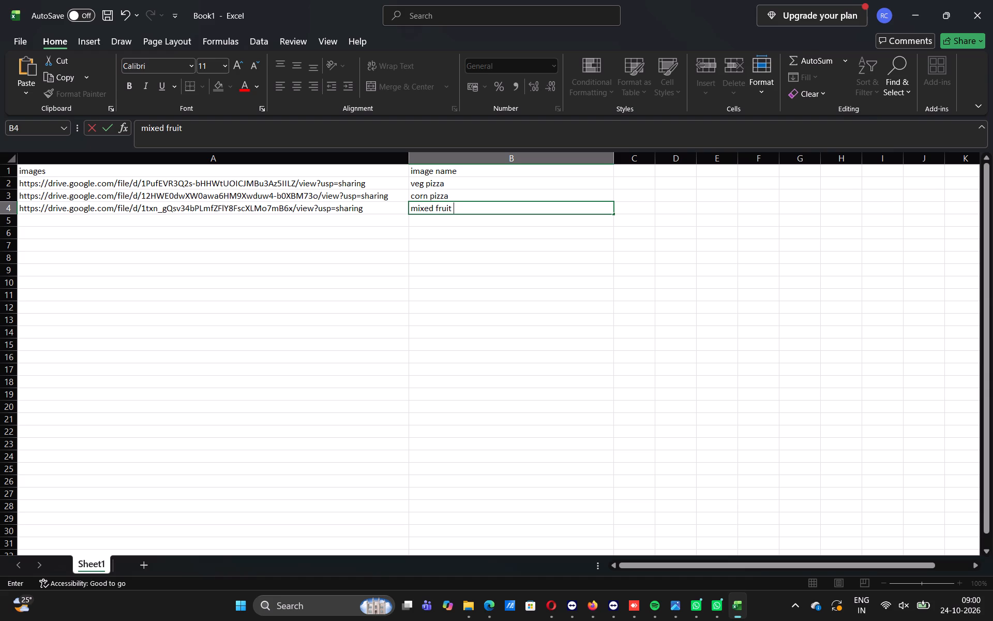
left_click(223, 222)
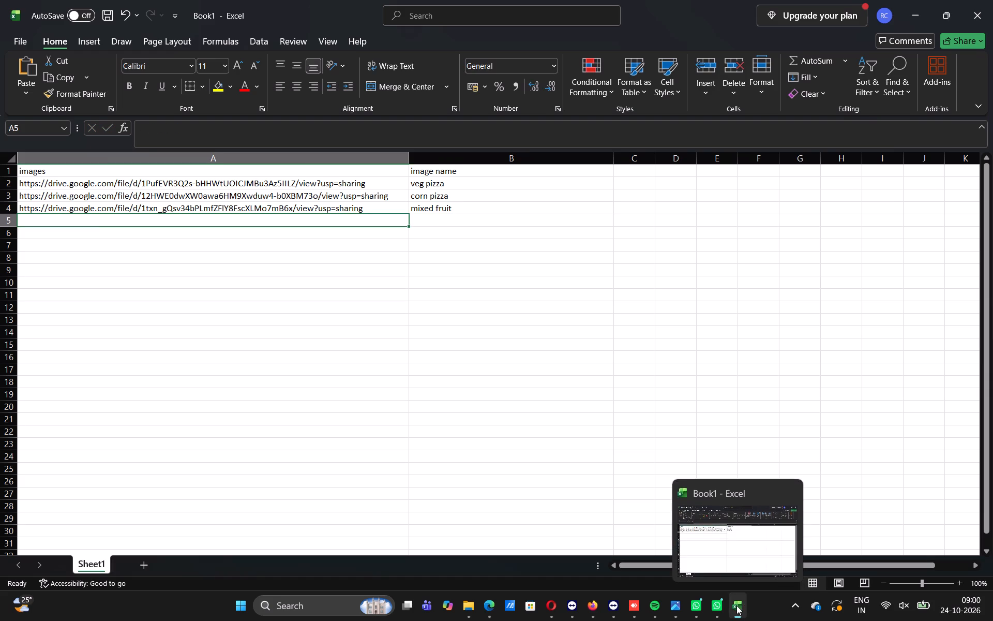
Switch back to Google Drive, browse onward to the burger and fries photo ZB_000569.ARW and skip the McAfee protection offer.
left_click(922, 1)
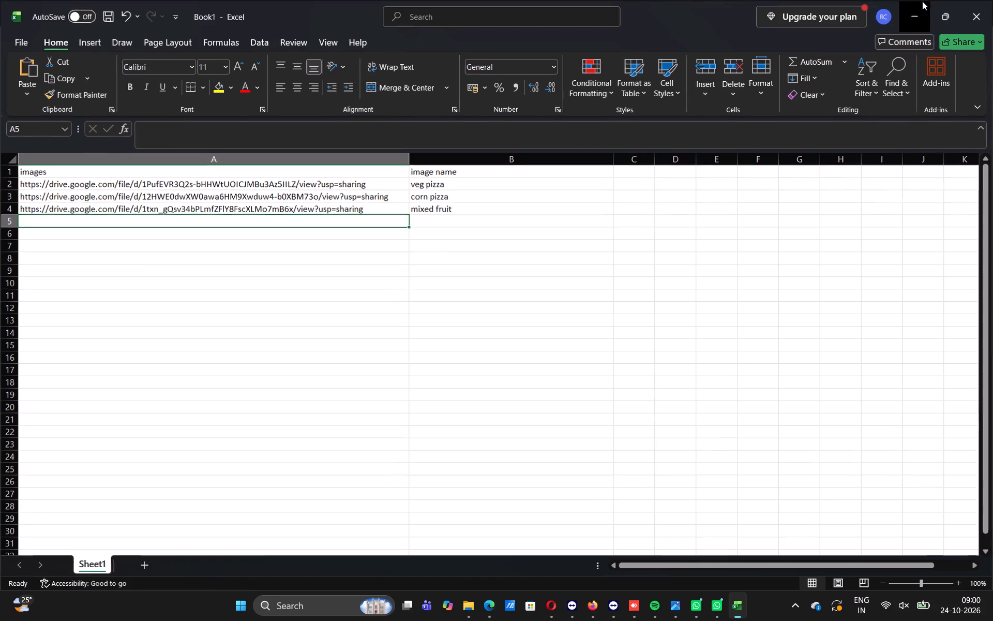
left_click(966, 324)
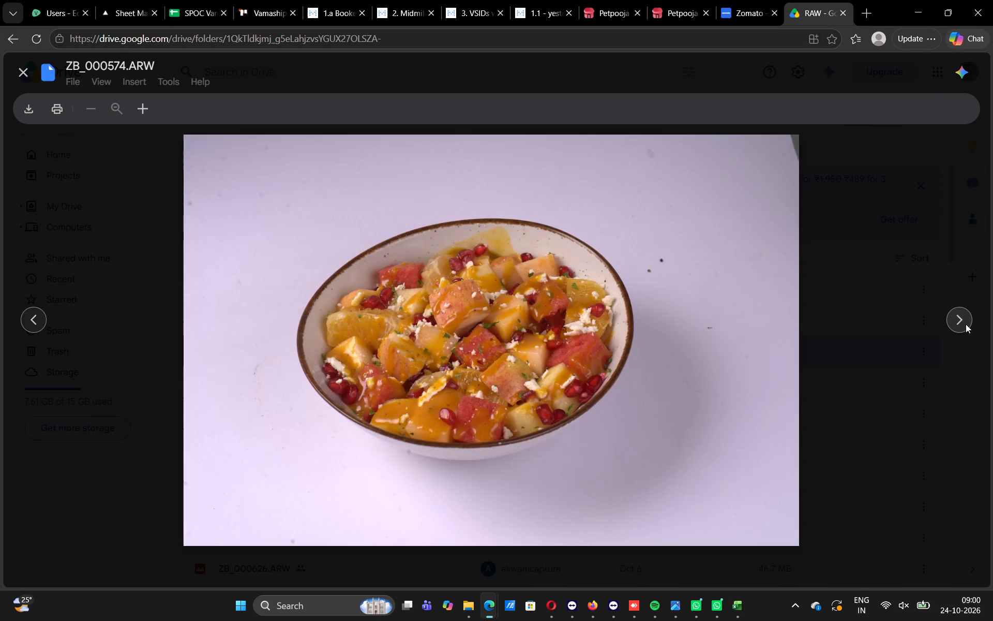
left_click(966, 324)
left_click(966, 324)
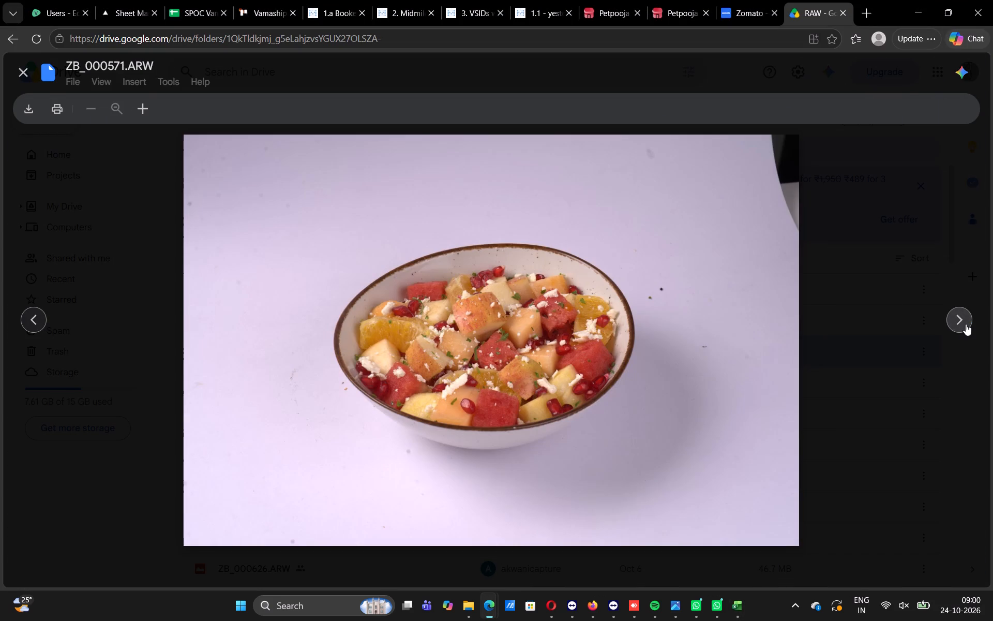
left_click(966, 324)
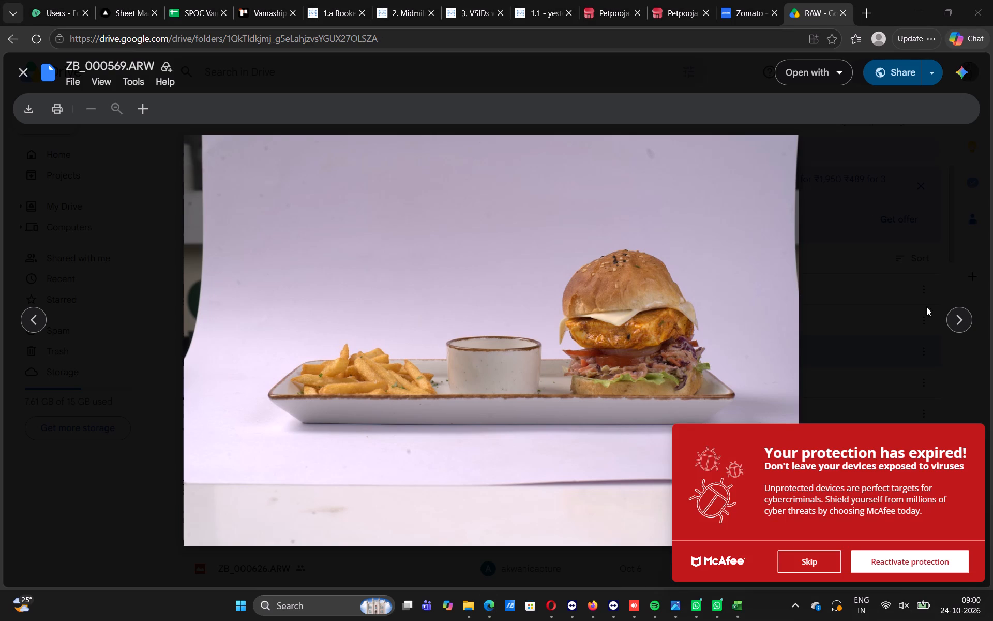
left_click(800, 569)
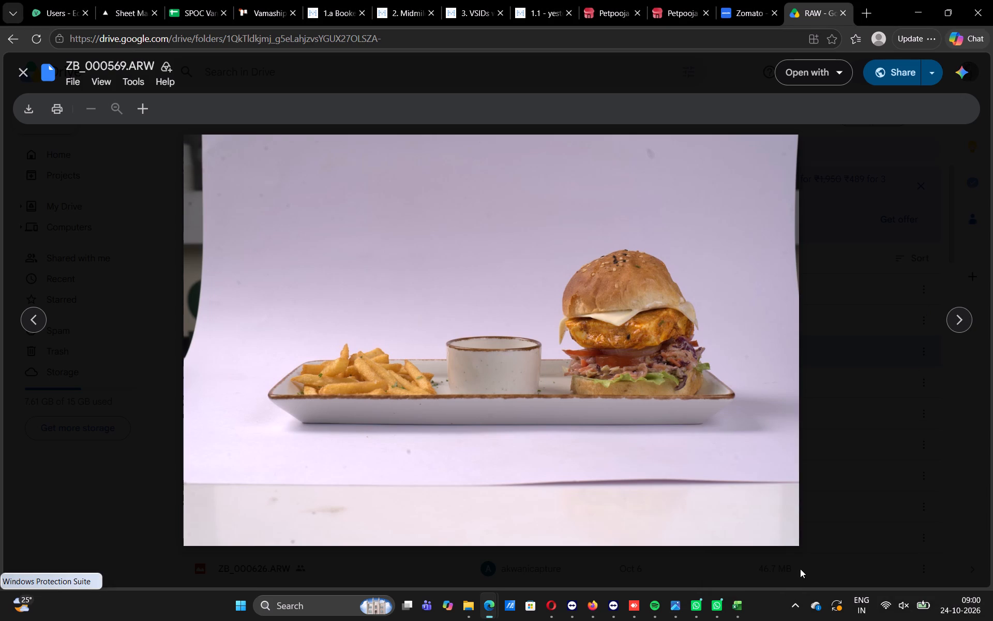
Copy the sharing link of the burger and fries photo and paste it into cell A5 of Book1 in Excel.
left_click(931, 68)
left_click(832, 101)
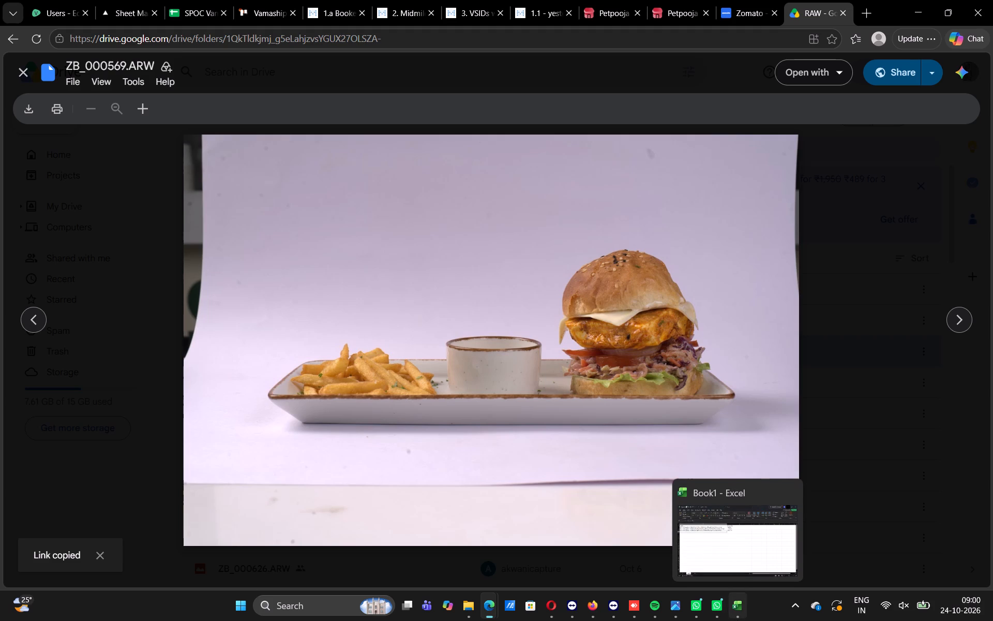
left_click(719, 550)
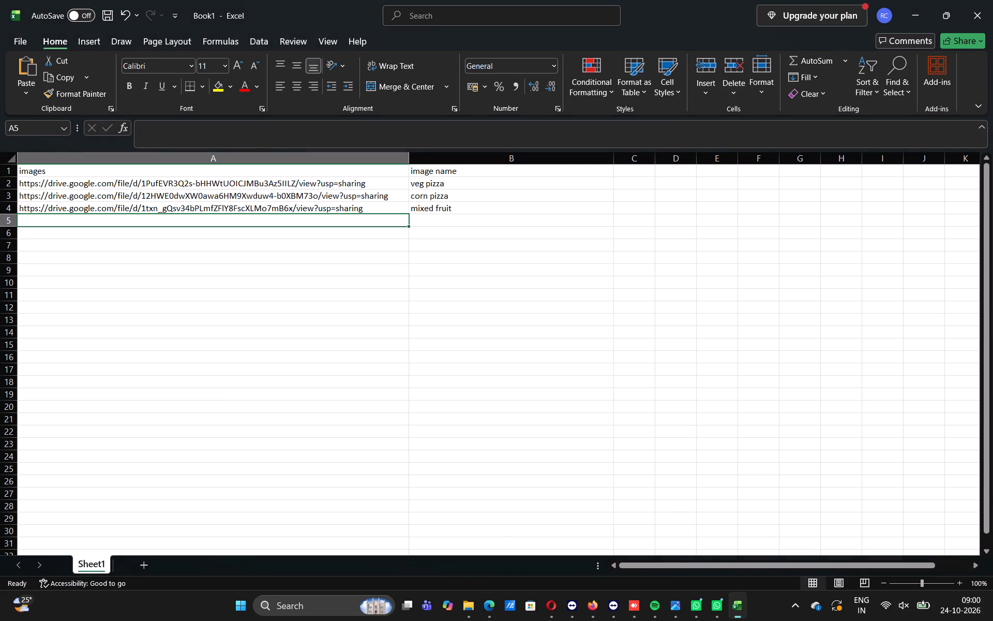
key("ctrl+v")
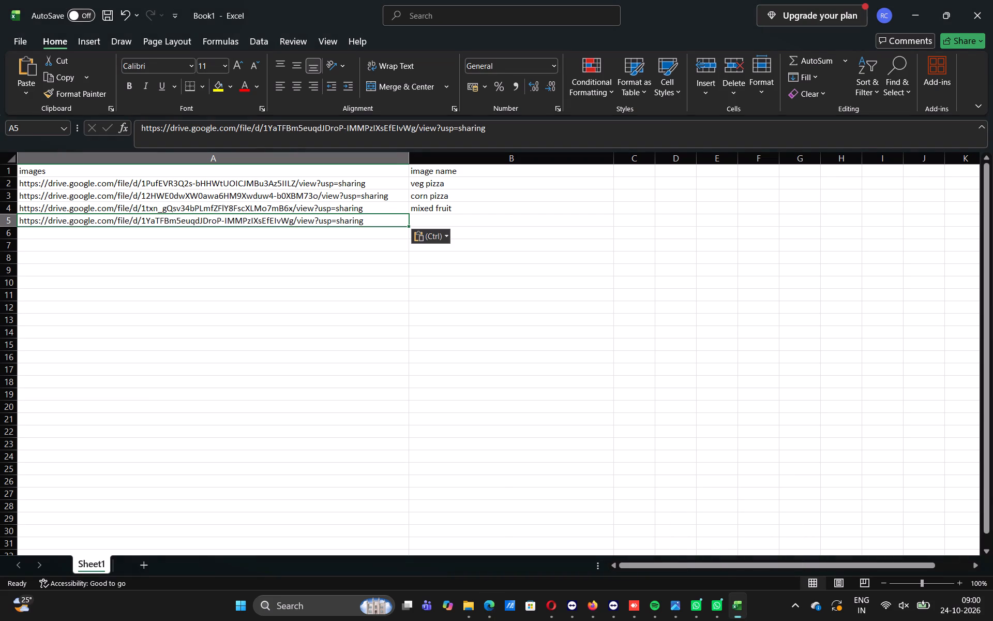
Enter the name "chicken burger and french fries combo" in cell B5 beside the fourth link.
left_click(445, 220)
type("chicken burger and f")
type("rench fries")
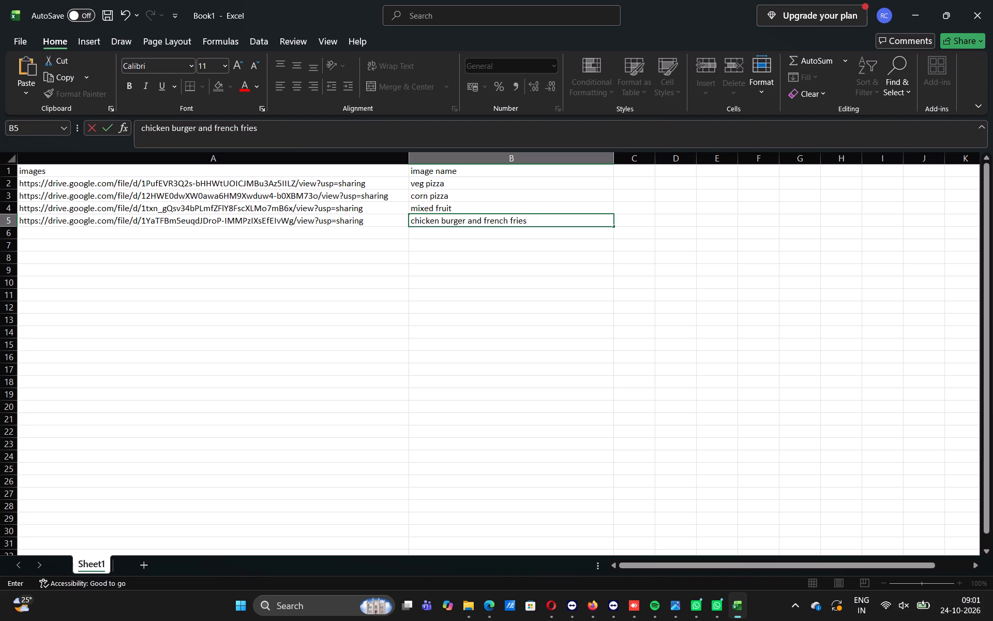
key("space")
key("c")
type("ombo")
left_click(60, 236)
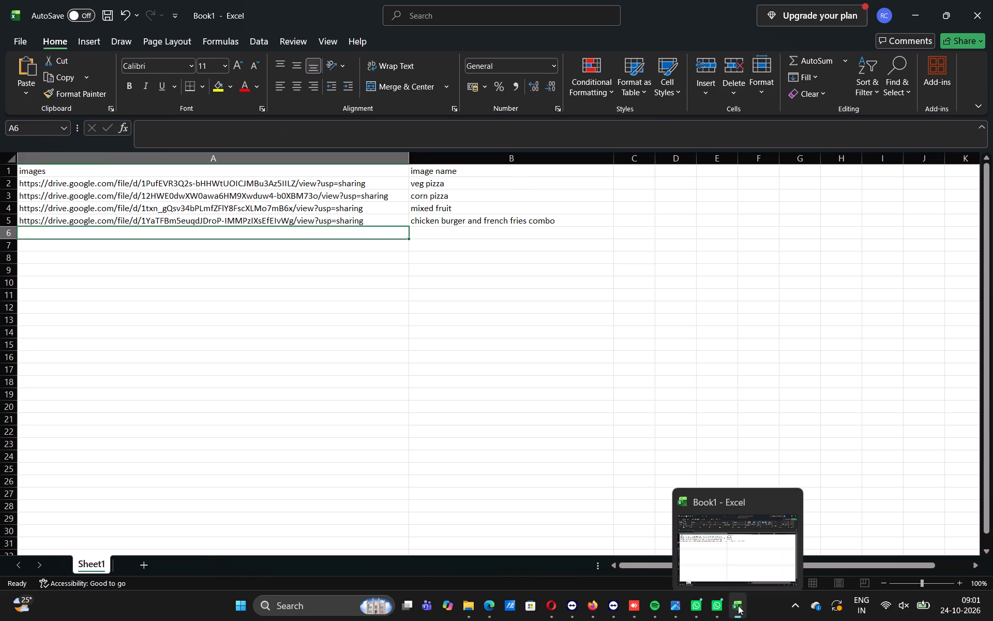
Switch back to Google Drive and reopen the photo preview at ZB_000636.ARW in the RAW folder.
left_click(907, 4)
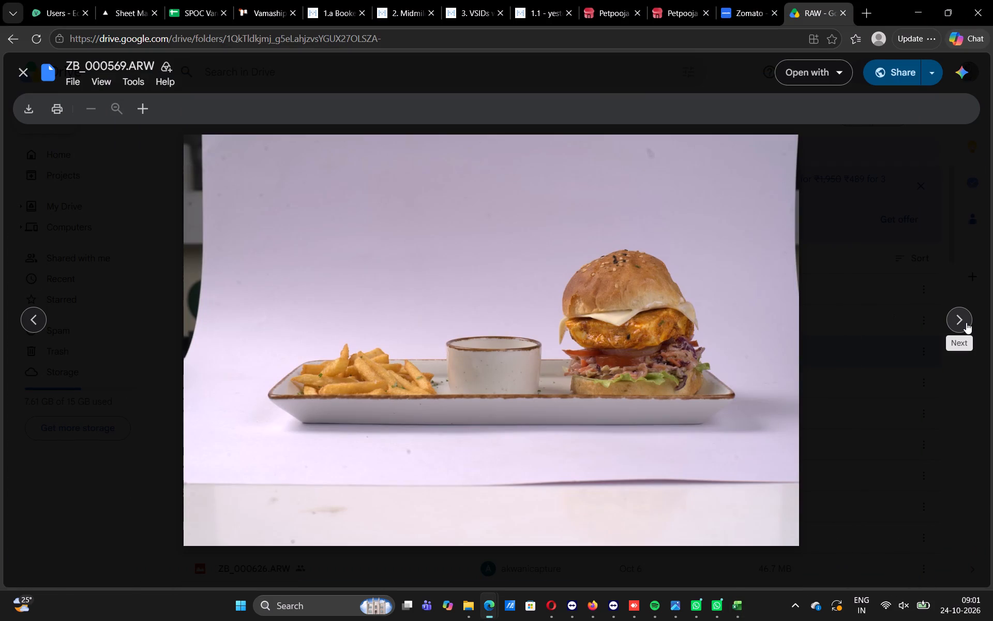
left_click(966, 322)
left_click(966, 322)
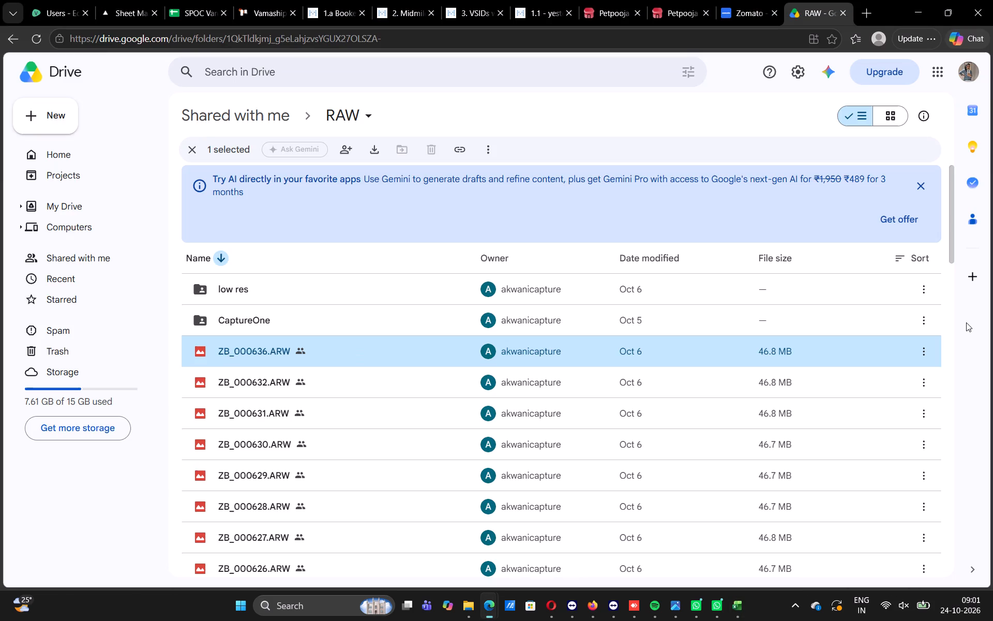
left_click_drag(951, 198, 992, 171)
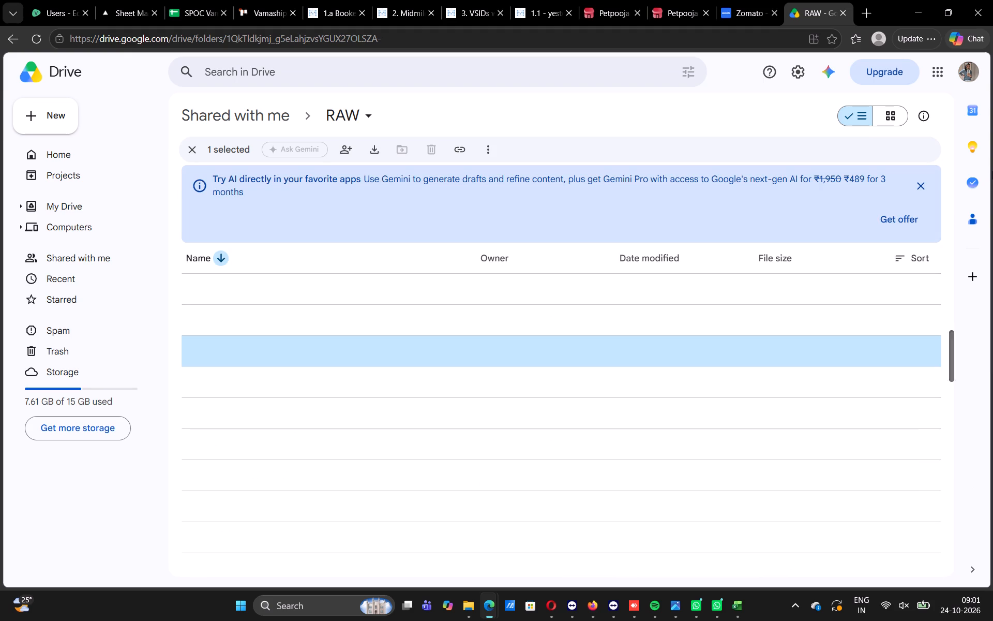
left_click_drag(992, 171, 991, 91)
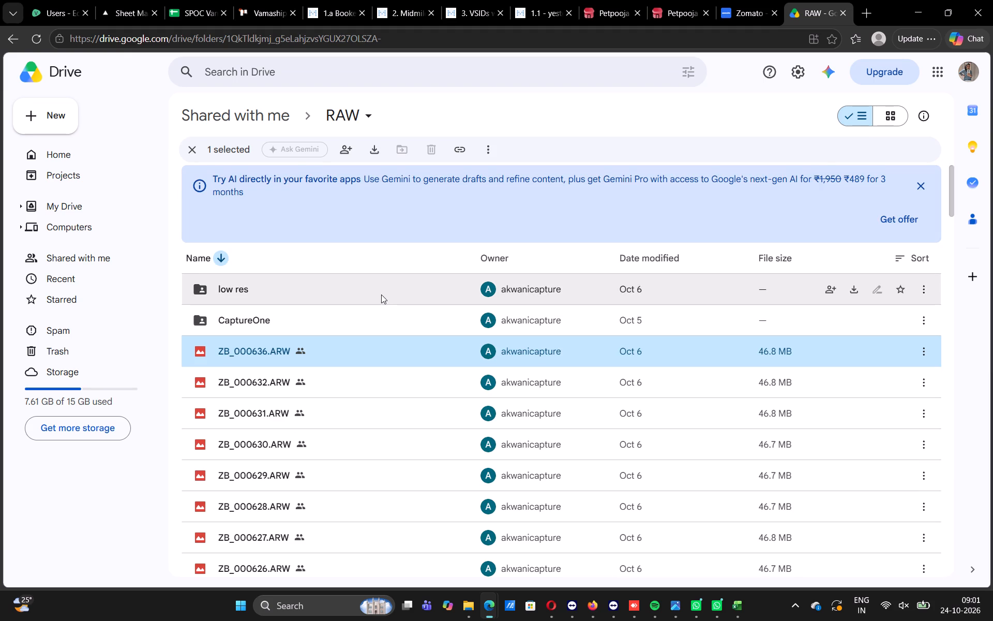
double_click(350, 354)
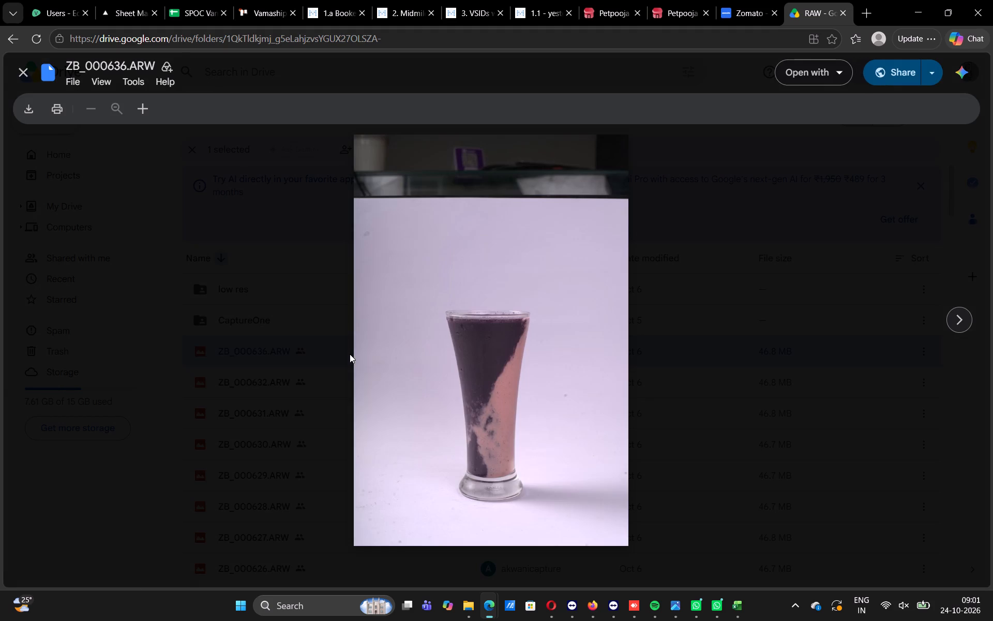
Page forward through the RAW folder previews from ZB_000636.ARW to the burger and fries photo ZB_000568.ARW.
left_click(957, 318)
left_click(957, 318)
left_click(957, 318)
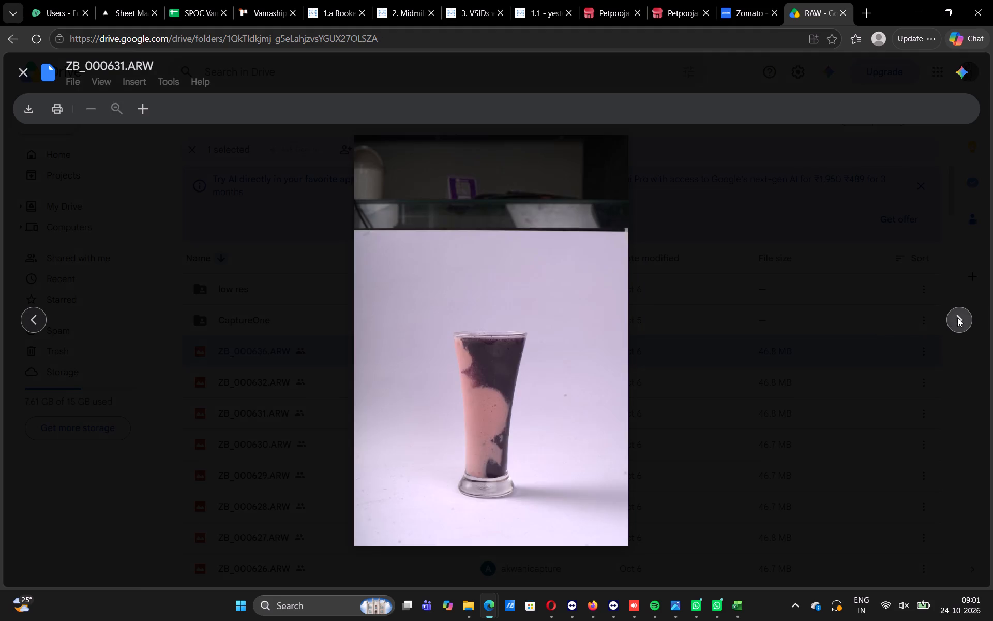
left_click(957, 318)
left_click(957, 318)
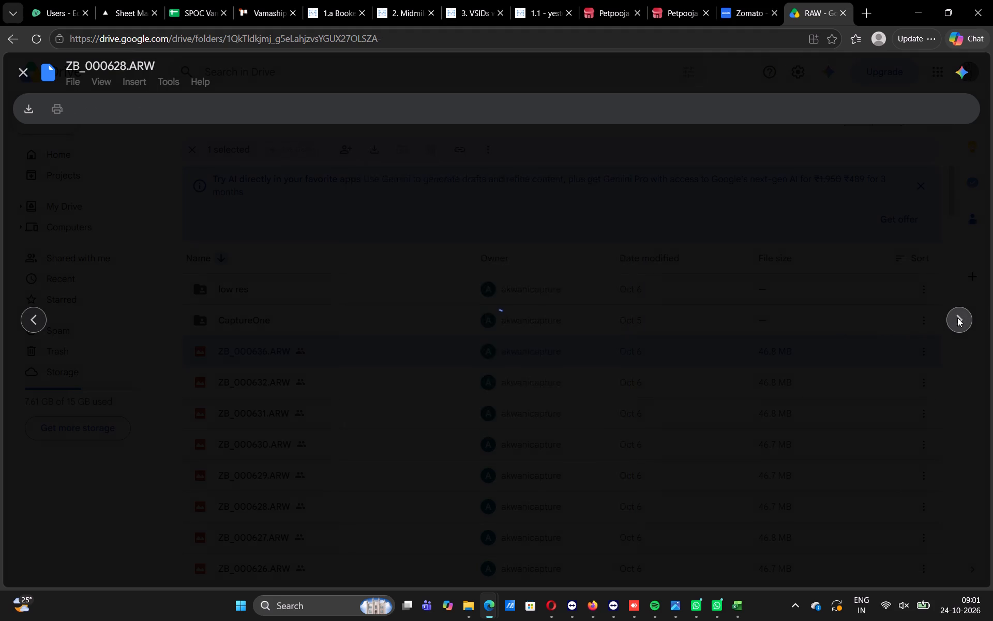
left_click(957, 318)
left_click(957, 318)
left_click(957, 318)
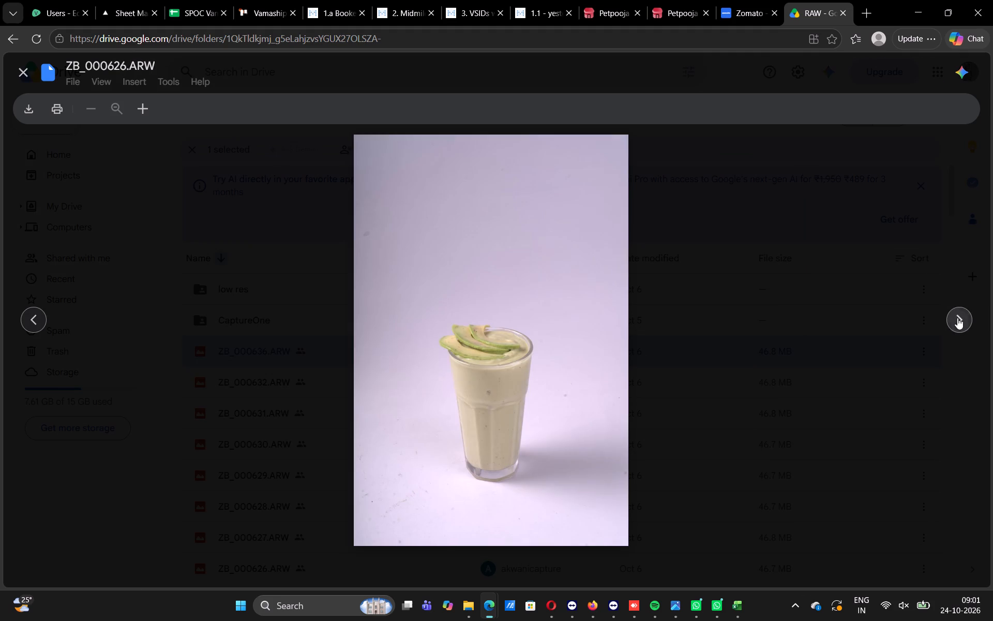
left_click(957, 318)
left_click(957, 318)
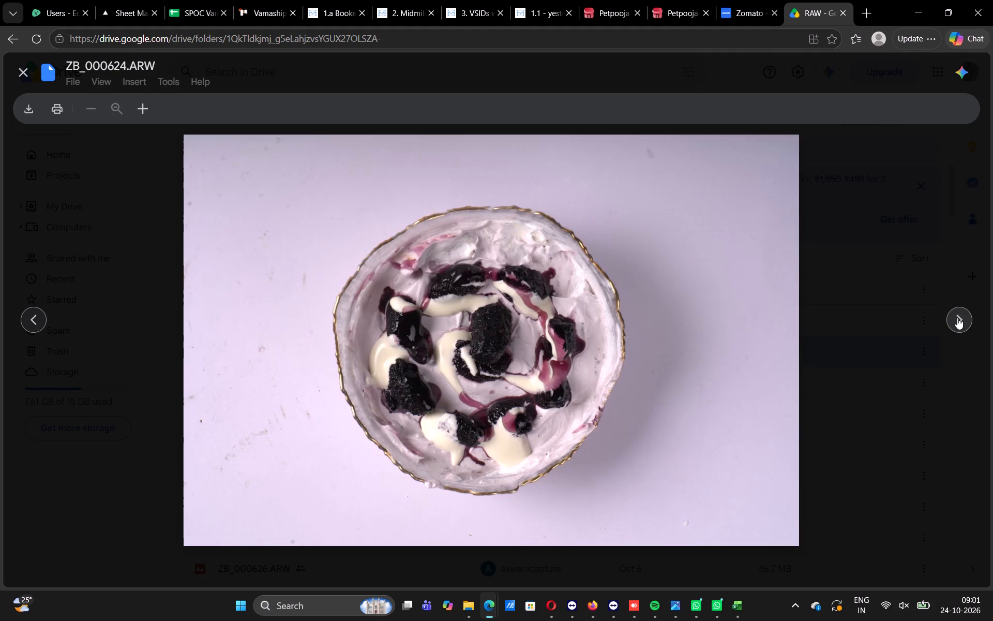
left_click(957, 318)
left_click(957, 318)
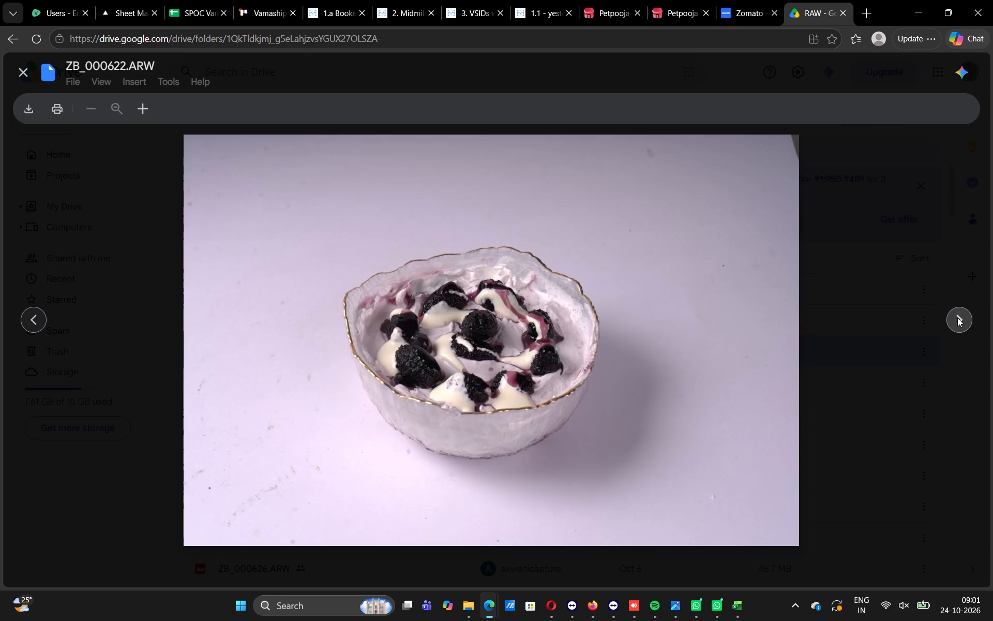
left_click(957, 318)
left_click(957, 318)
left_click(957, 318)
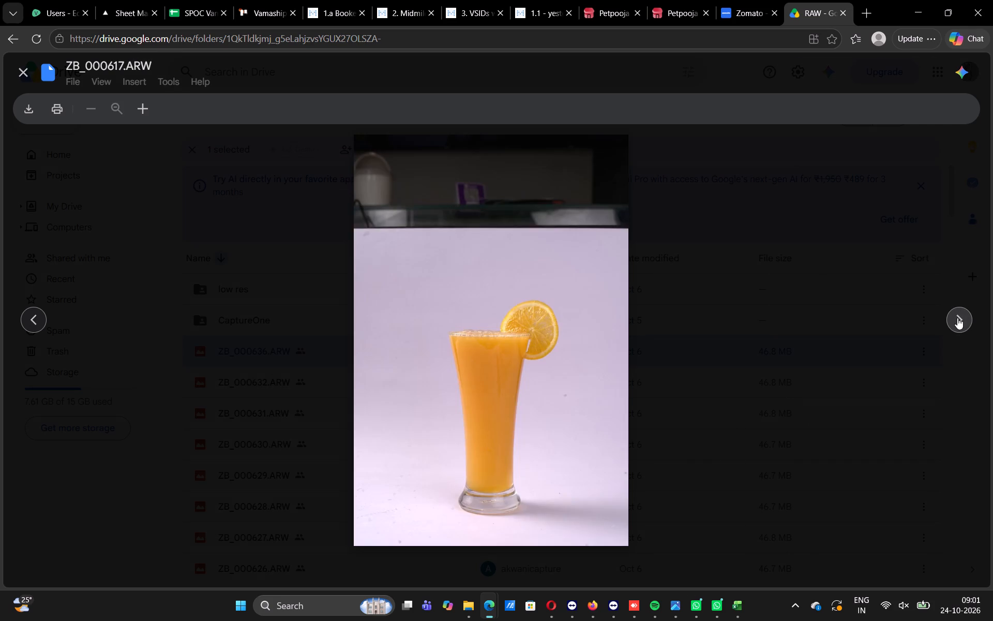
left_click(957, 318)
left_click(957, 318)
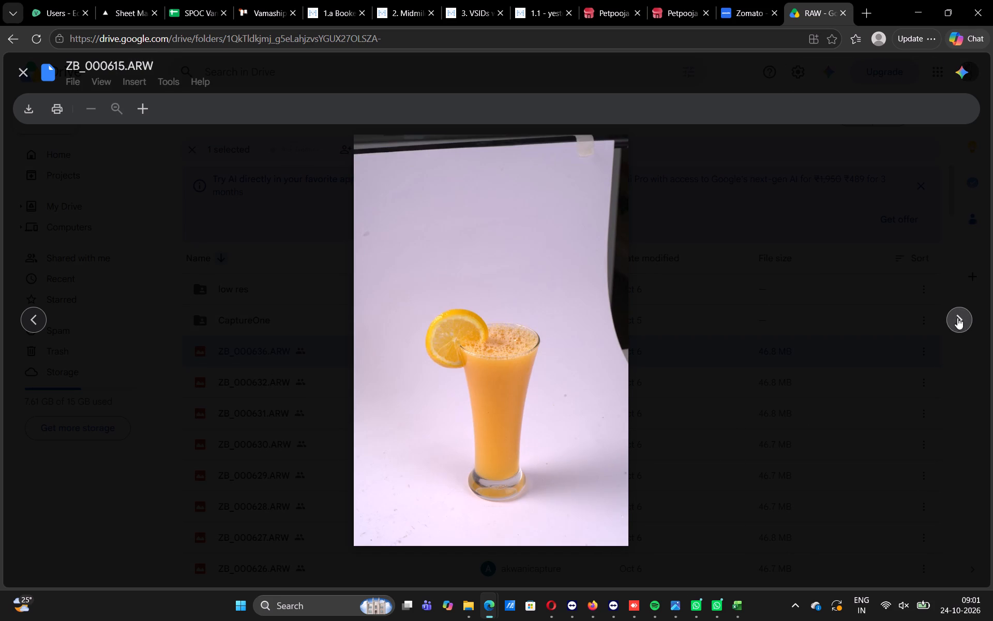
left_click(957, 318)
left_click(957, 318)
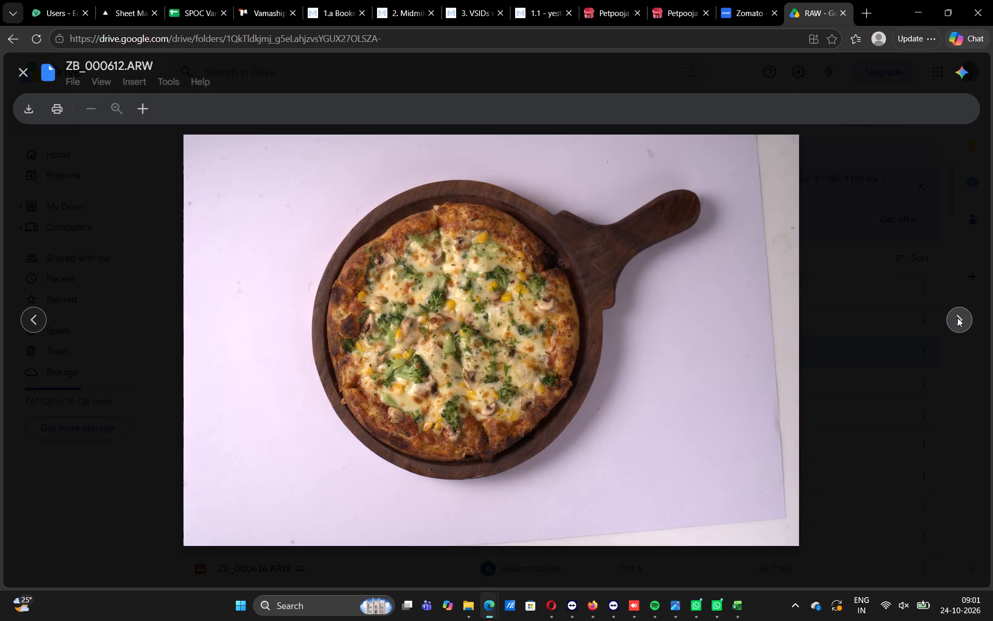
left_click(957, 318)
left_click(957, 318)
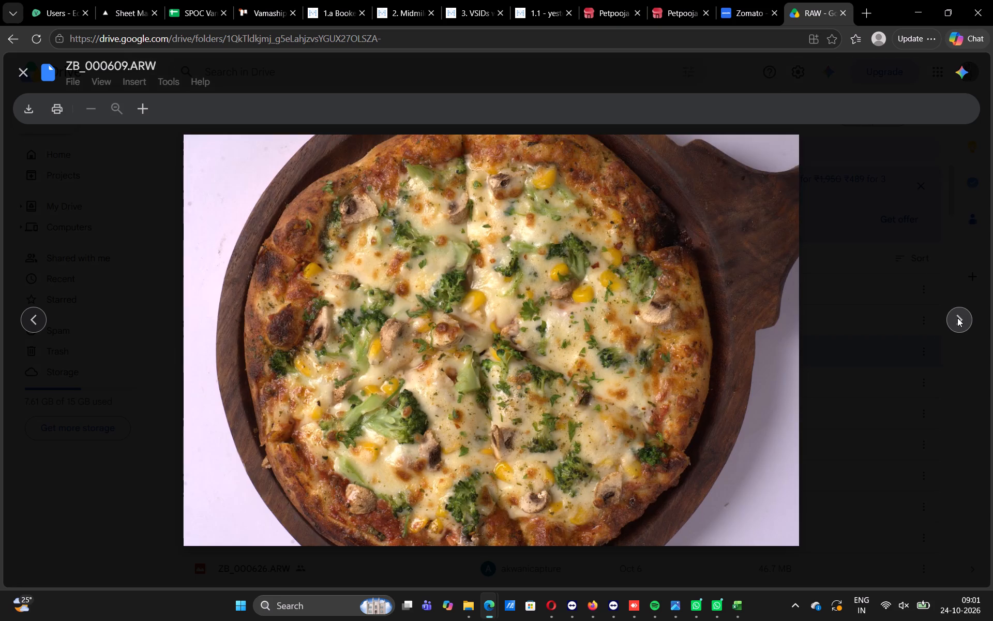
left_click(957, 318)
left_click(957, 318)
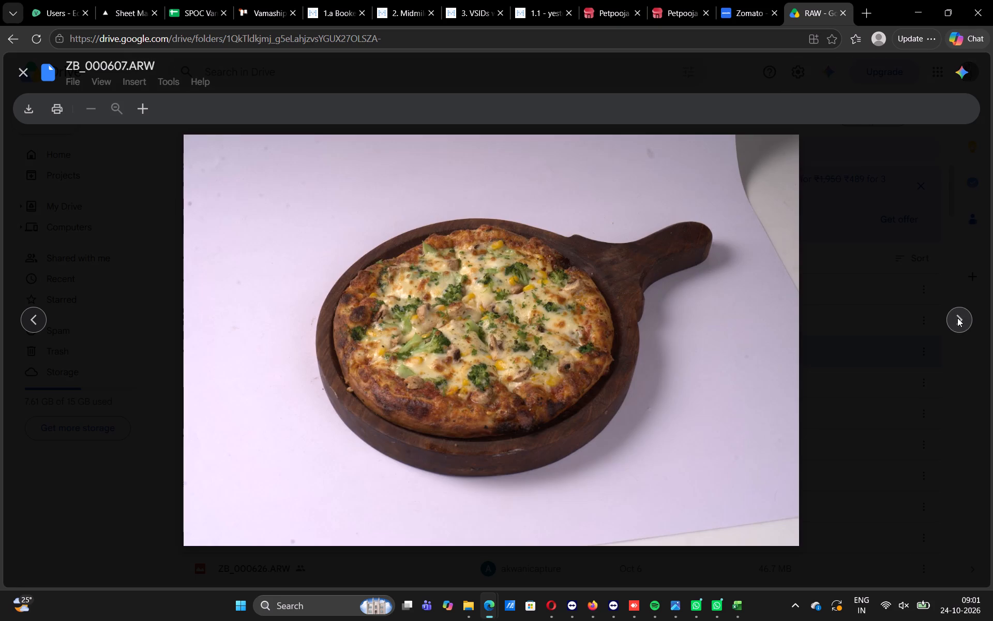
left_click(957, 318)
left_click(957, 318)
left_click(957, 318)
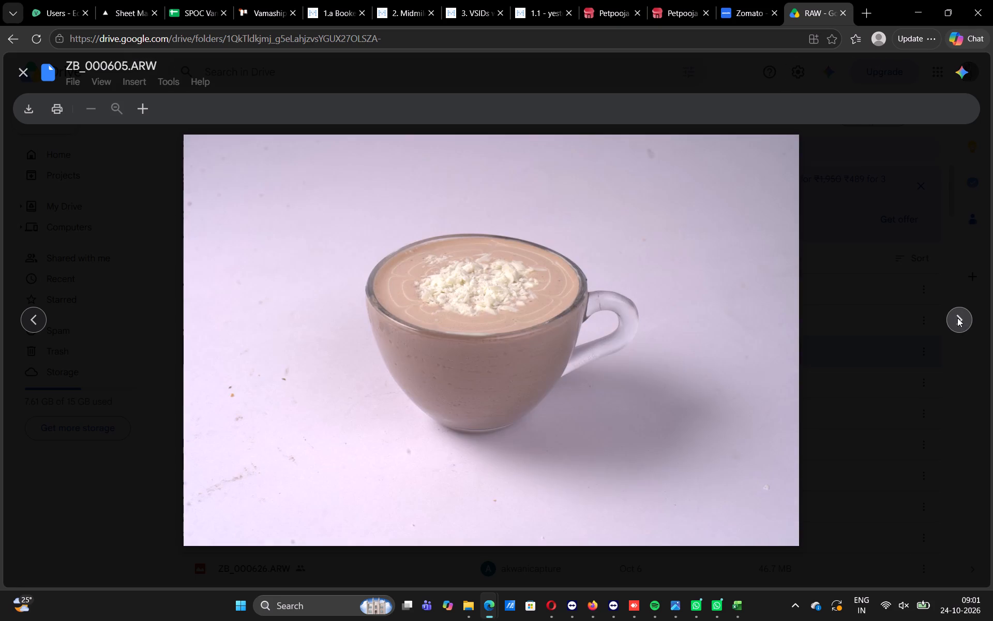
left_click(957, 318)
left_click(957, 318)
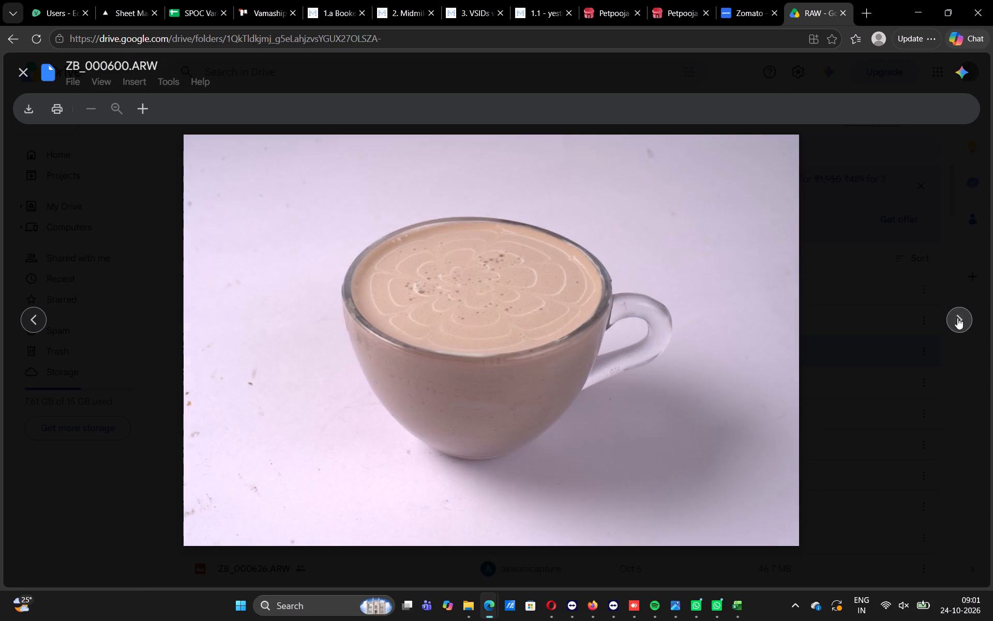
left_click(957, 318)
left_click(957, 318)
left_click(957, 318)
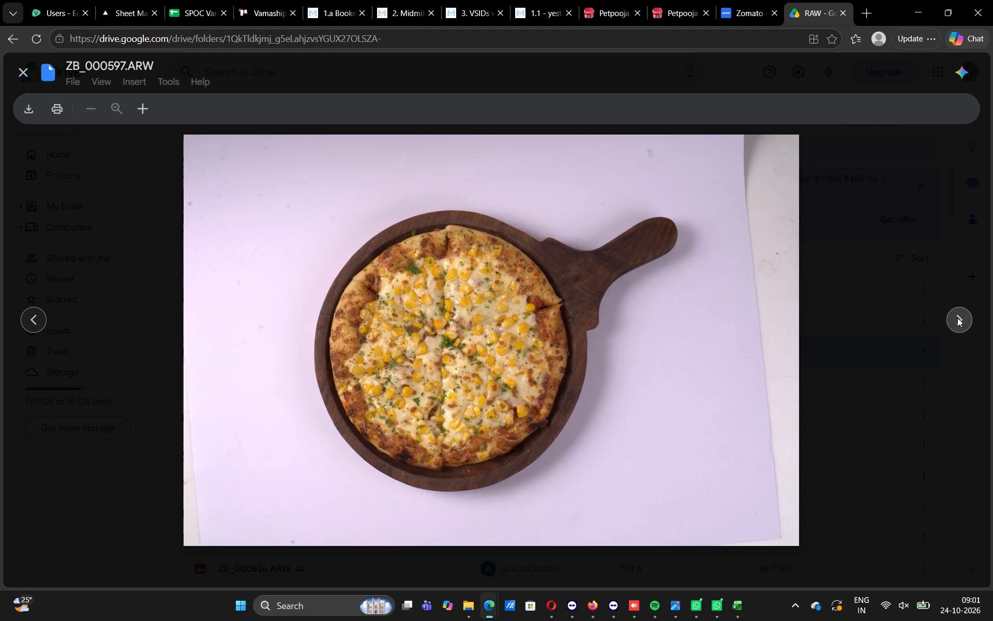
left_click(957, 318)
left_click(957, 318)
left_click(957, 318)
left_click(957, 318)
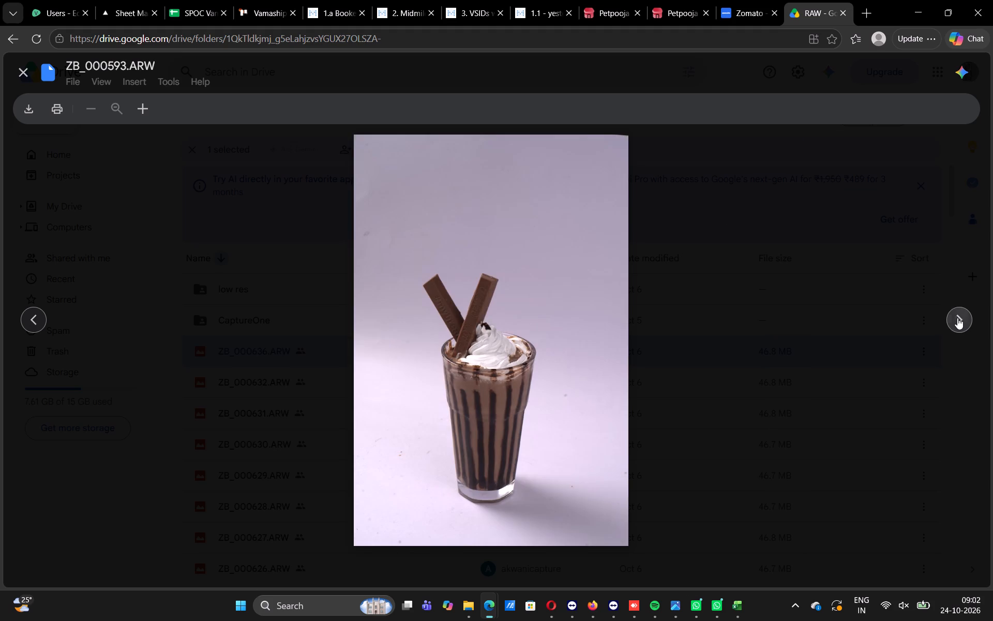
left_click(957, 318)
left_click(957, 318)
triple_click(957, 318)
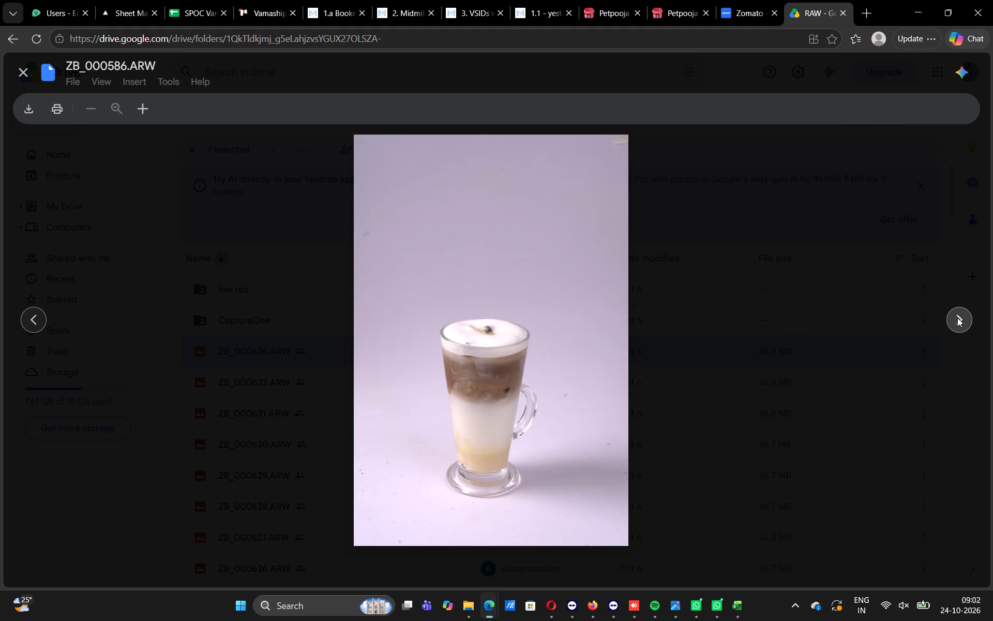
triple_click(957, 318)
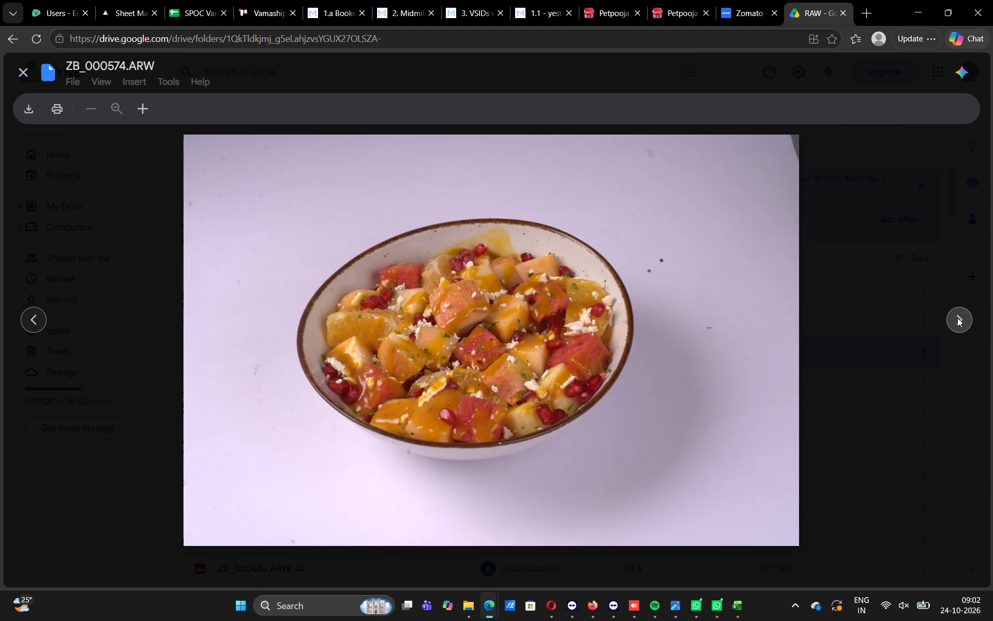
left_click(957, 318)
left_click(957, 318)
triple_click(957, 318)
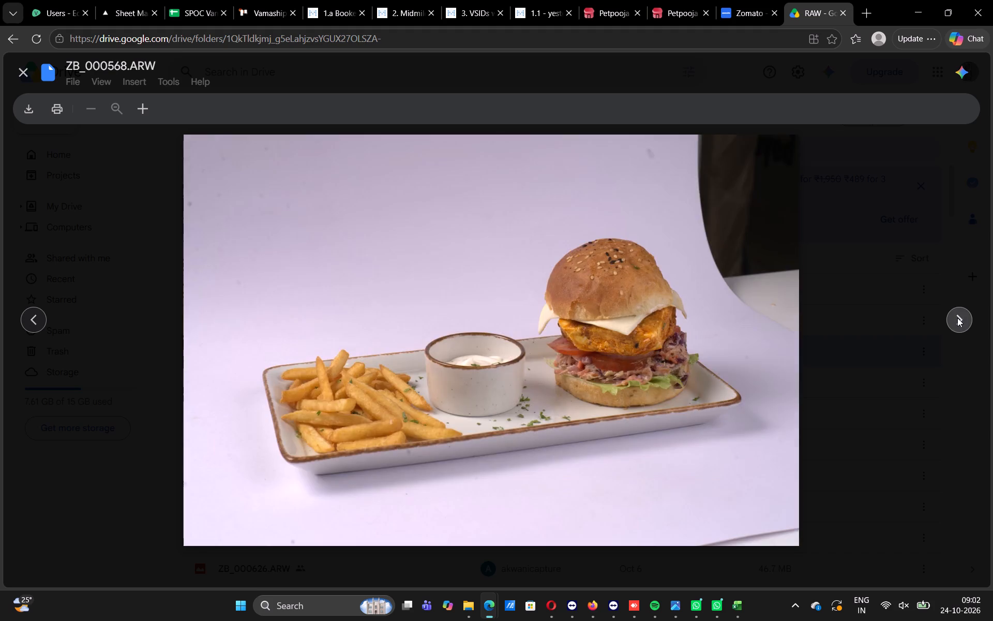
Browse the food photos beyond ZB_000568.ARW as far as ZB_000542.ARW to examine candidates for the next dish.
left_click(957, 318)
left_click(957, 318)
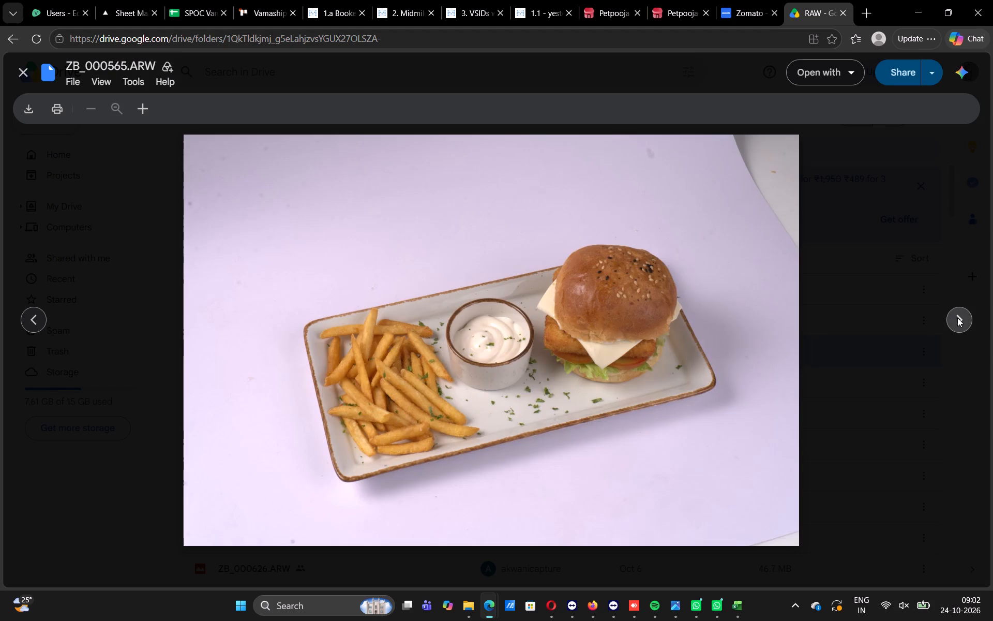
left_click(957, 318)
left_click(957, 318)
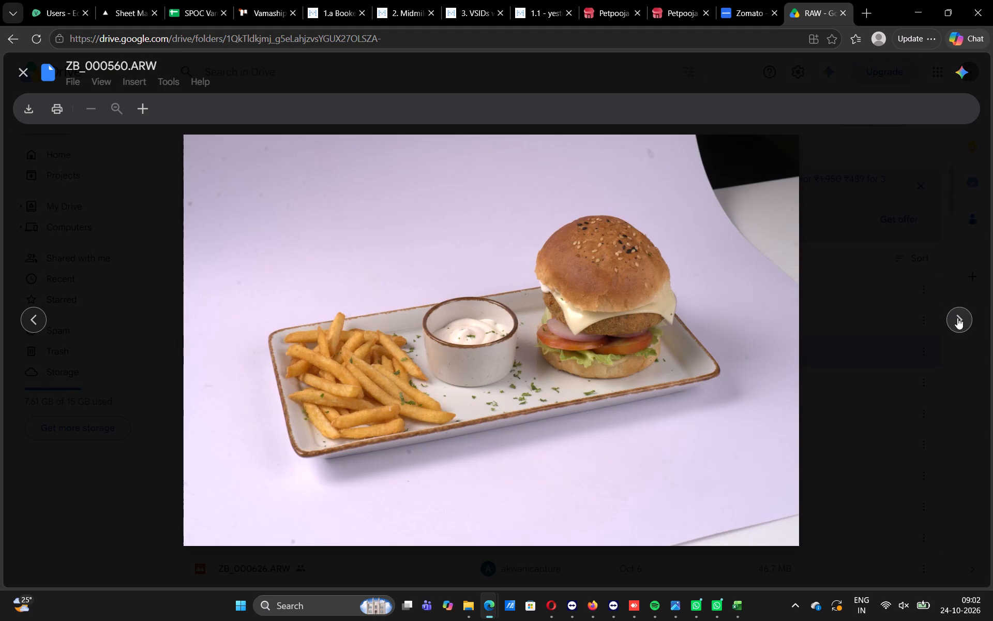
left_click(957, 318)
left_click(957, 318)
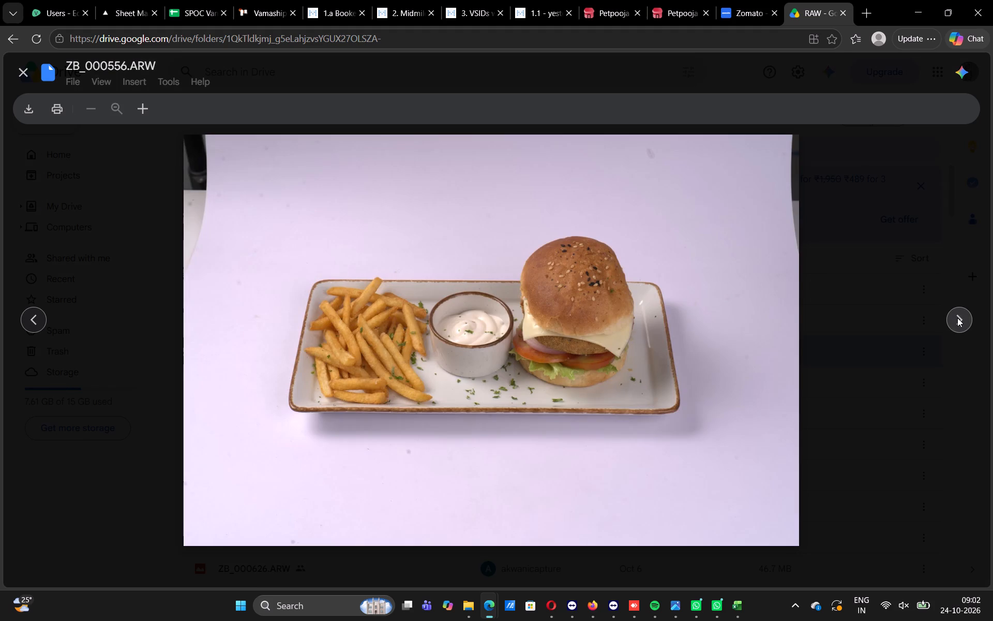
left_click(957, 318)
left_click(957, 318)
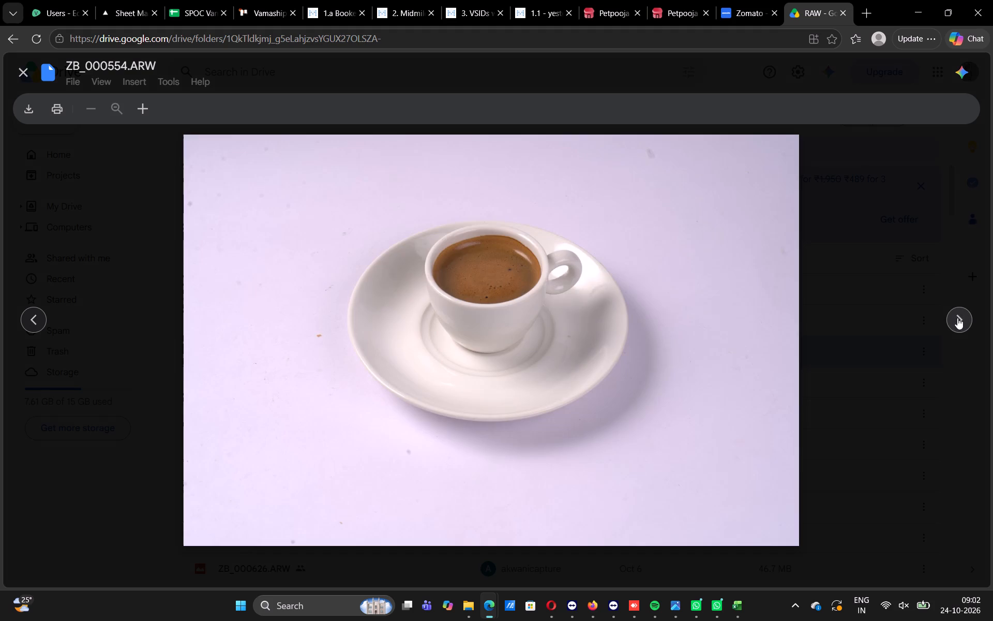
left_click(957, 318)
left_click(957, 318)
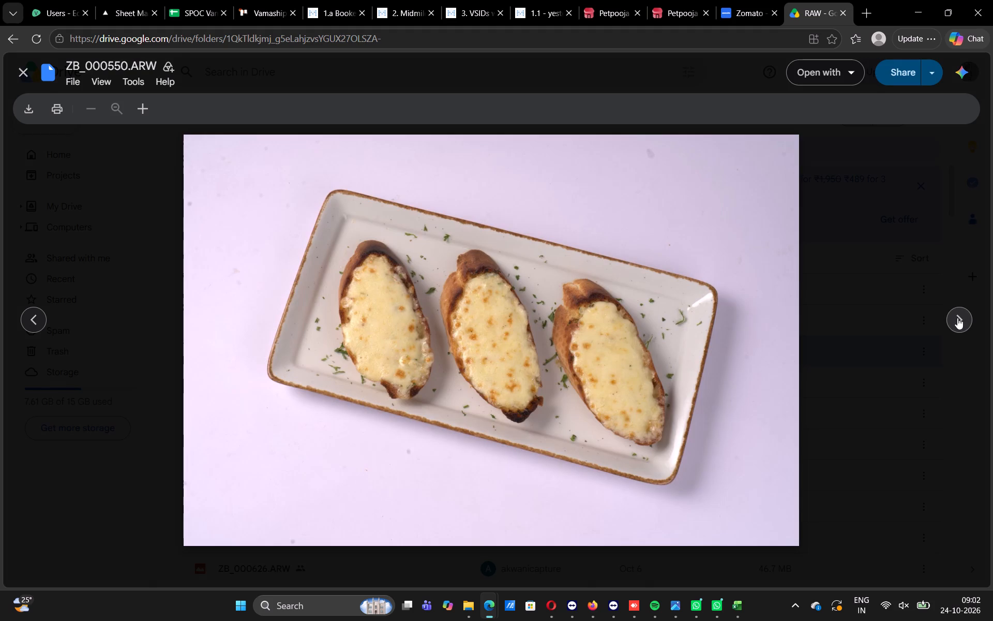
left_click(957, 318)
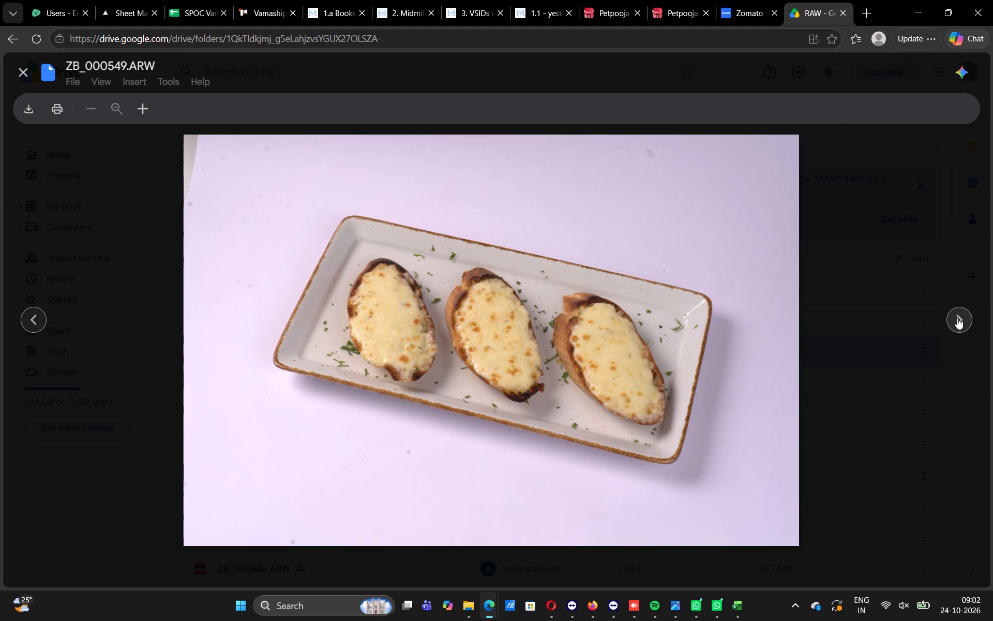
left_click(957, 318)
left_click(957, 318)
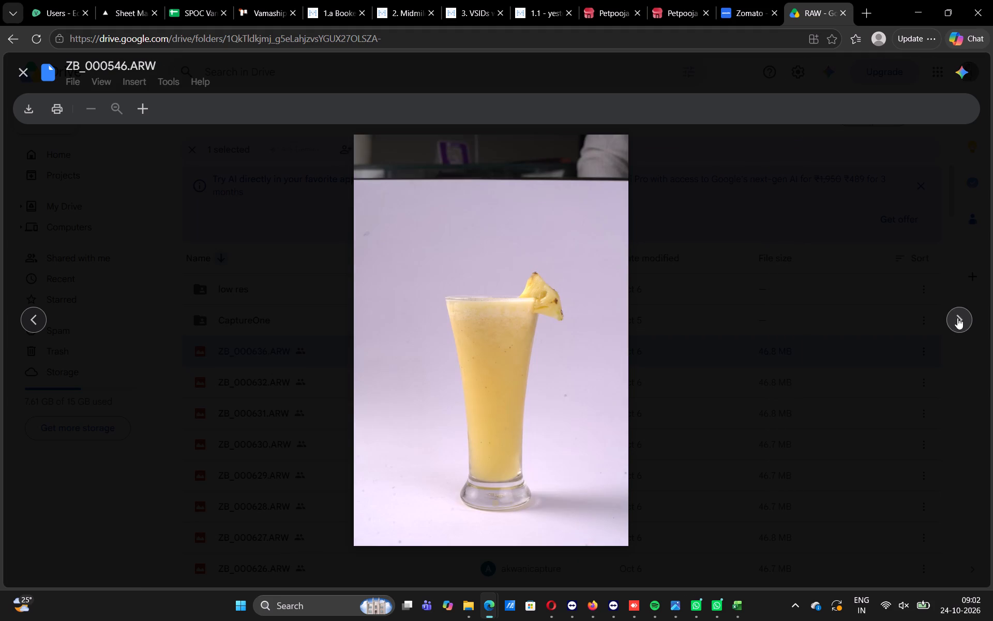
left_click(957, 318)
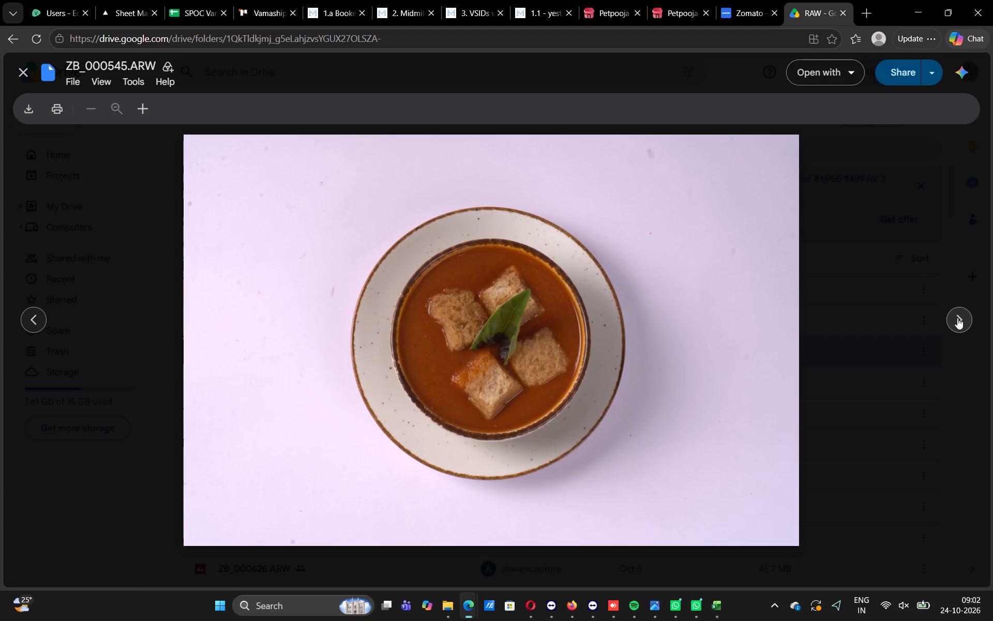
left_click(957, 318)
left_click(957, 318)
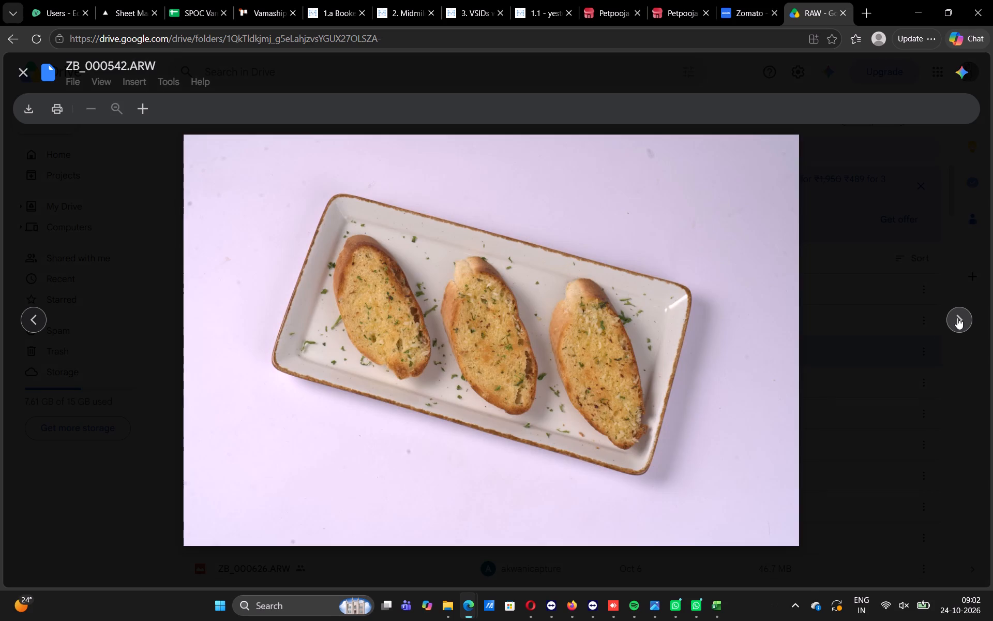
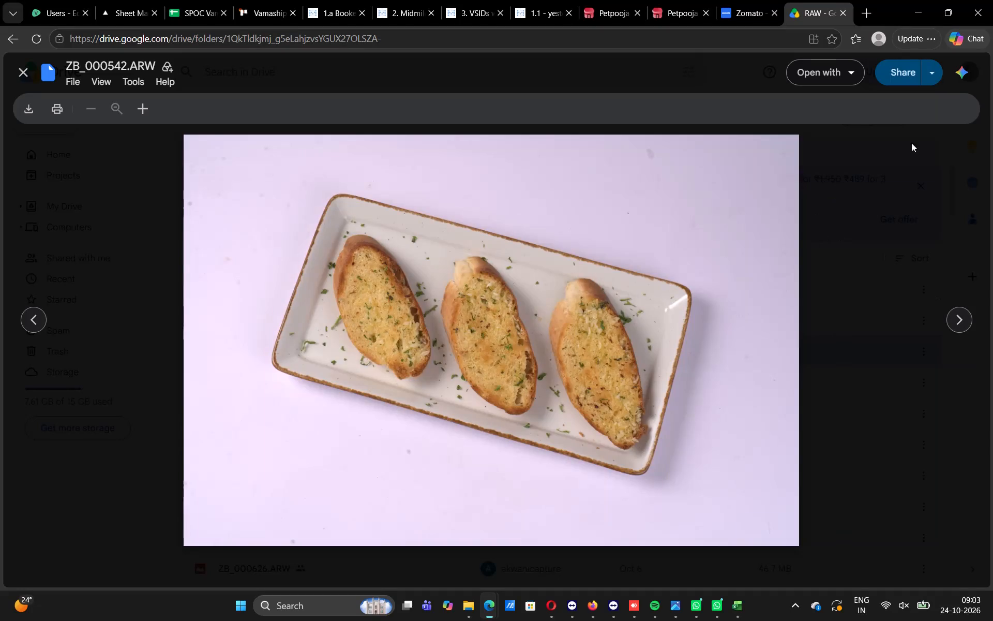
Copy the sharing link of the garlic bread photo ZB_000542.ARW and paste it into cell A6 of the Excel sheet.
left_click(932, 74)
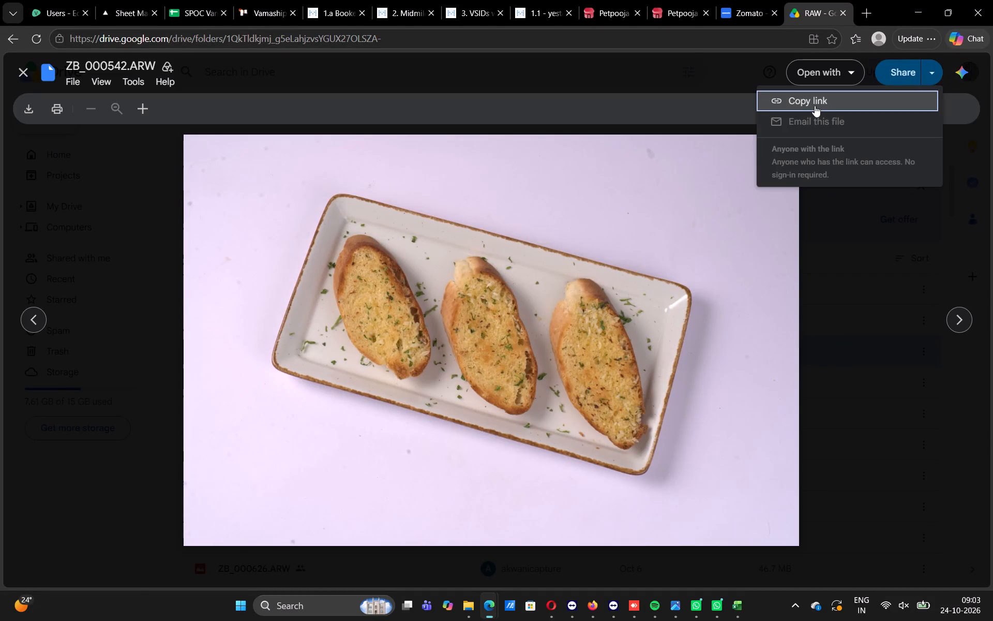
left_click(813, 100)
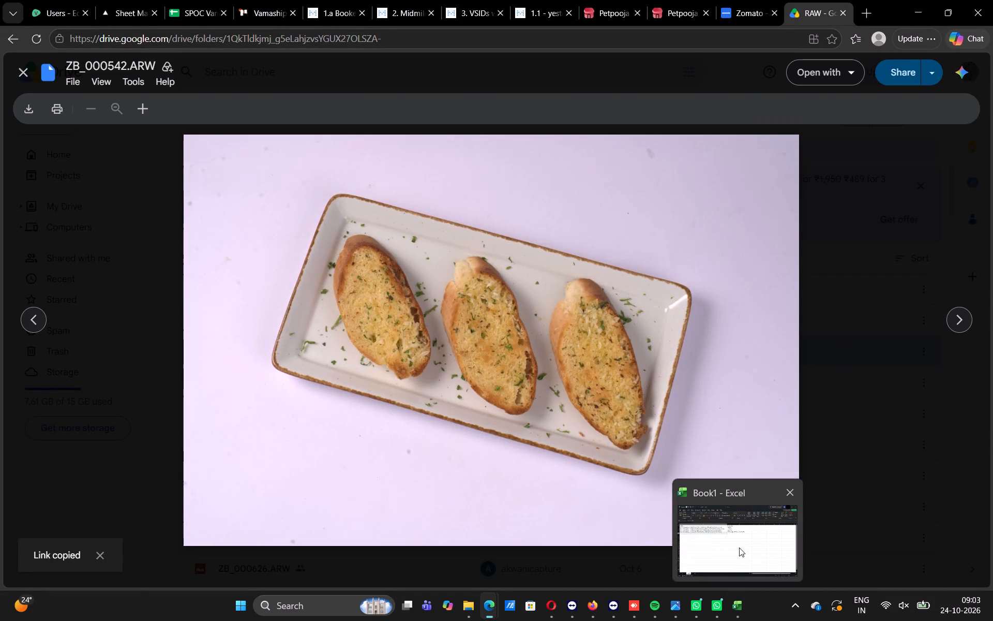
left_click(739, 541)
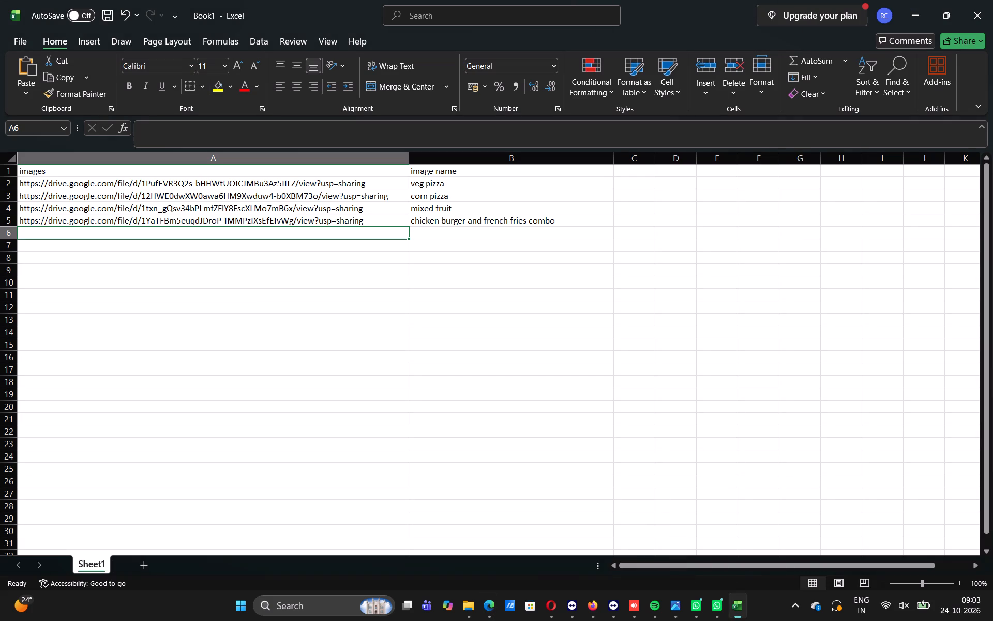
key("ctrl+v")
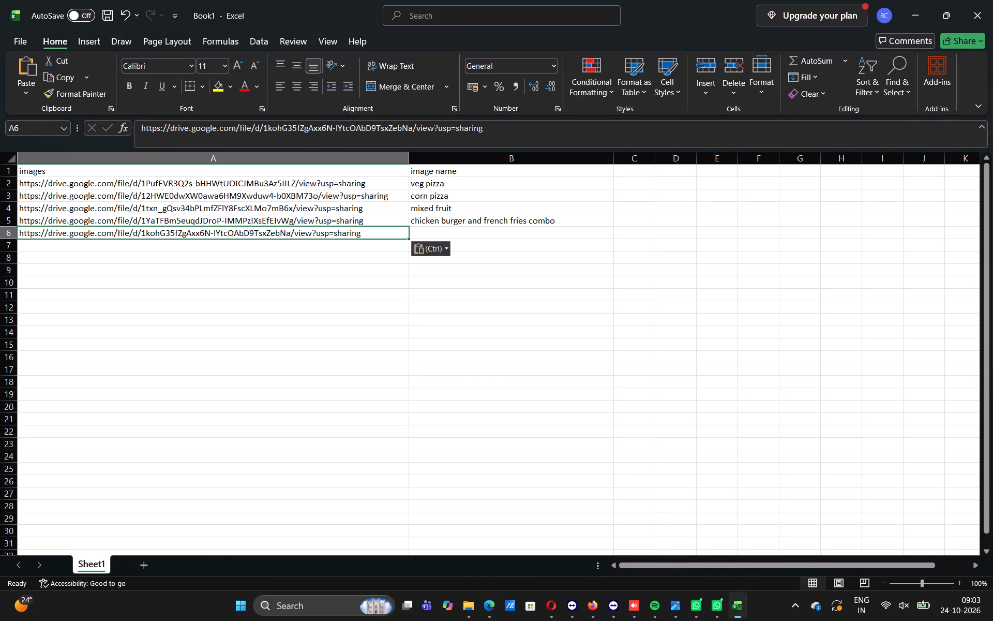
Enter the name "garlic bread" in cell B6 beside the fifth link.
left_click(487, 232)
type("garlic brerad")
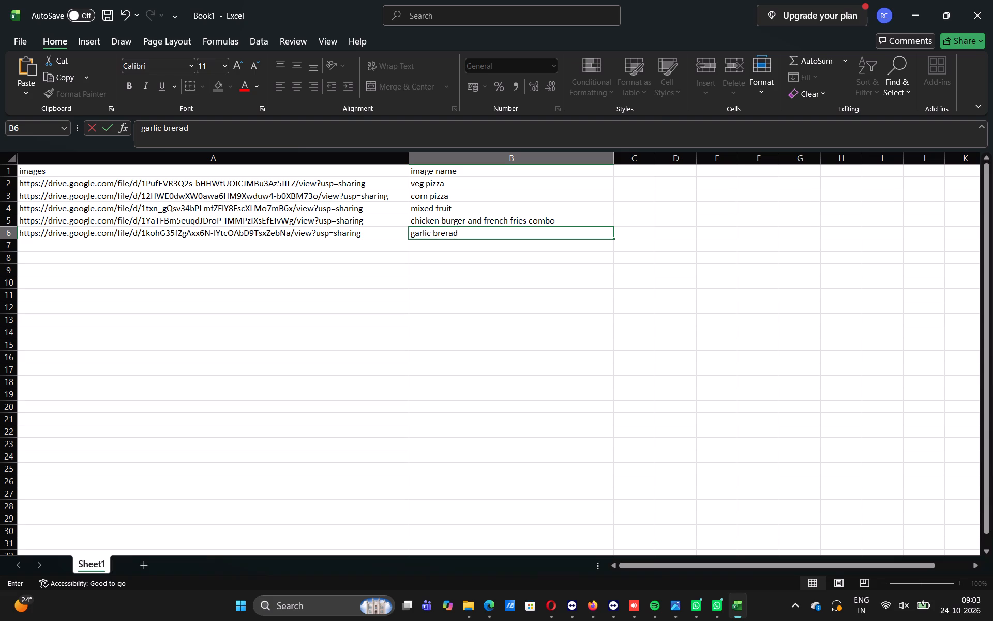
key("BackSpace")
key("BackSpace")
key("BackSpace")
type("ad")
left_click(167, 245)
Back in Google Drive, advance to the grilled sandwich photo ZB_000522.ARW and paste its sharing link into cell A7 in Excel.
left_click(911, 9)
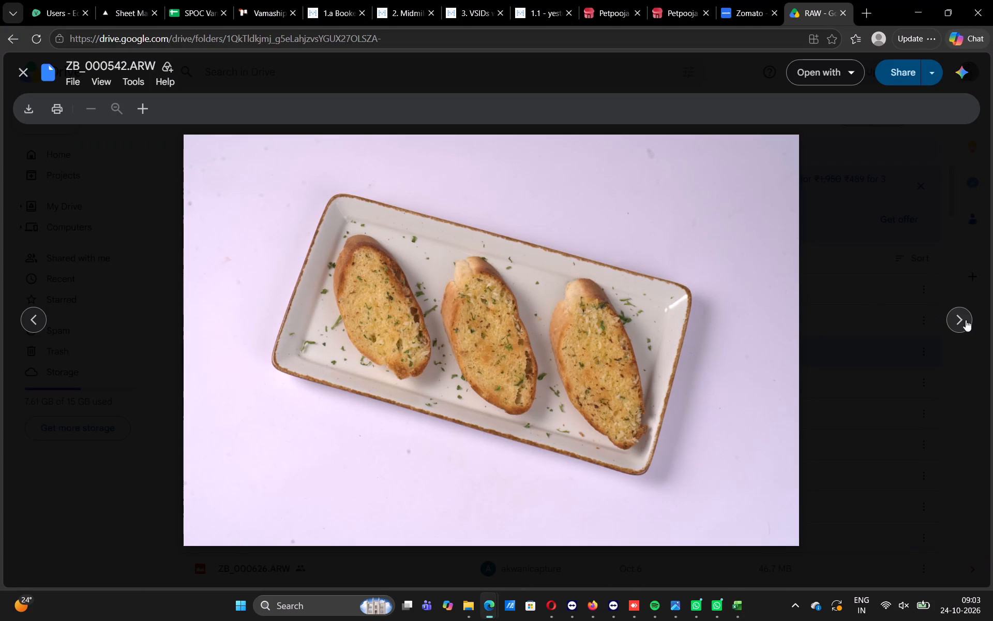
left_click(965, 319)
left_click(965, 319)
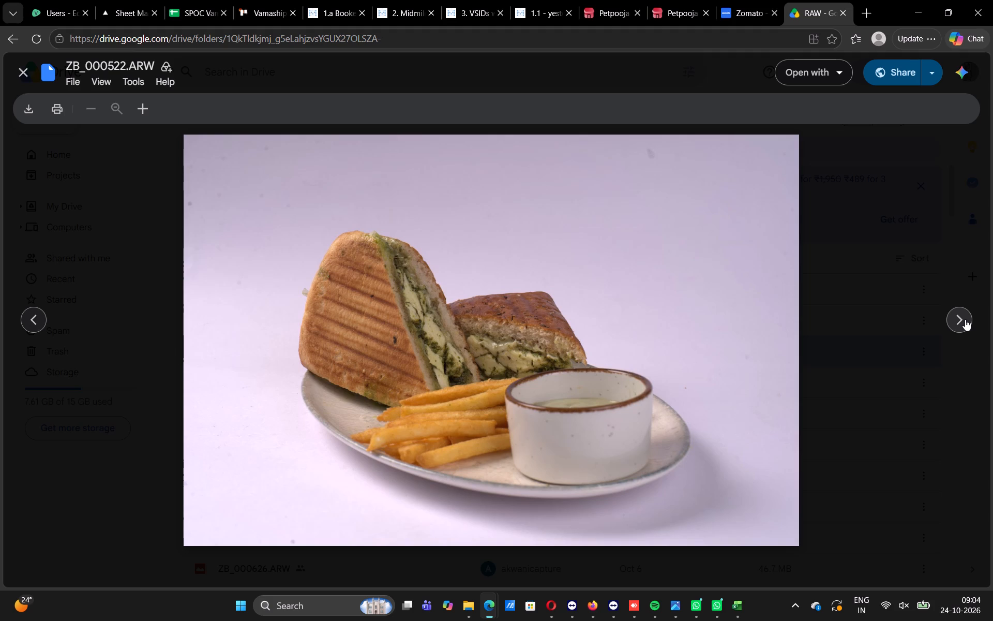
left_click(932, 70)
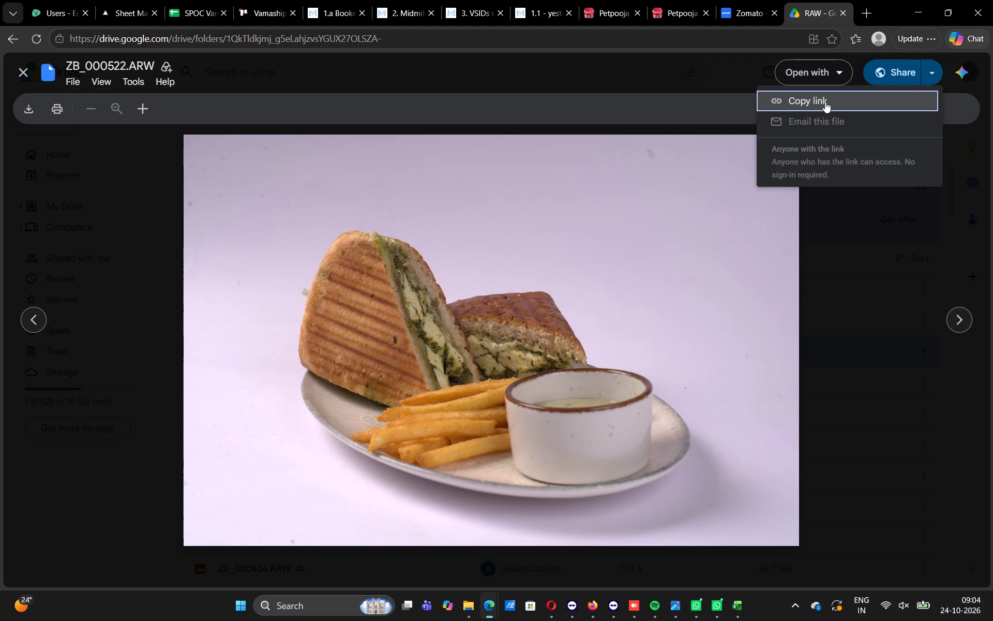
left_click(825, 101)
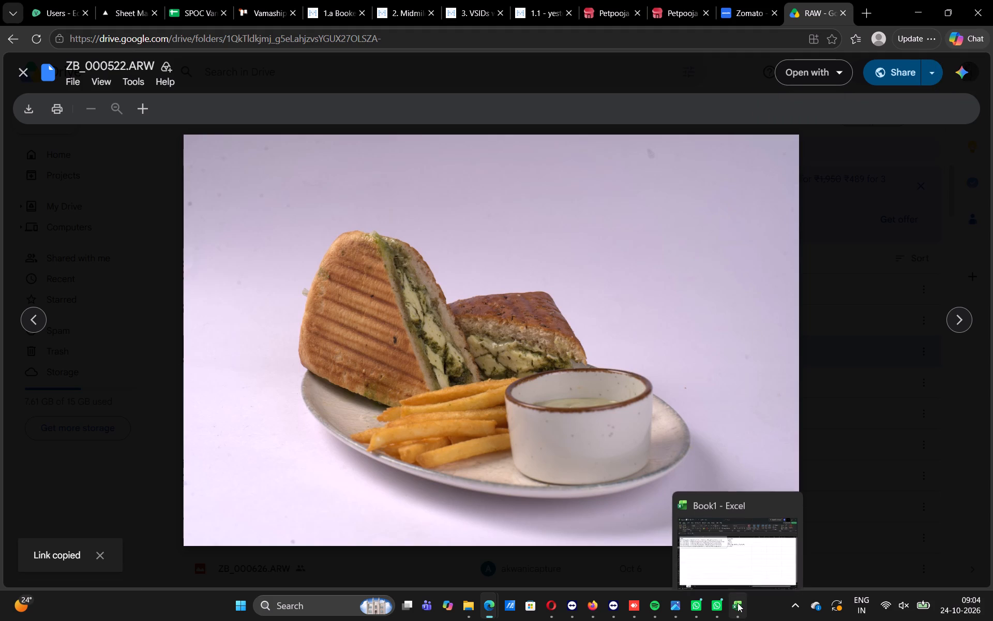
left_click(716, 541)
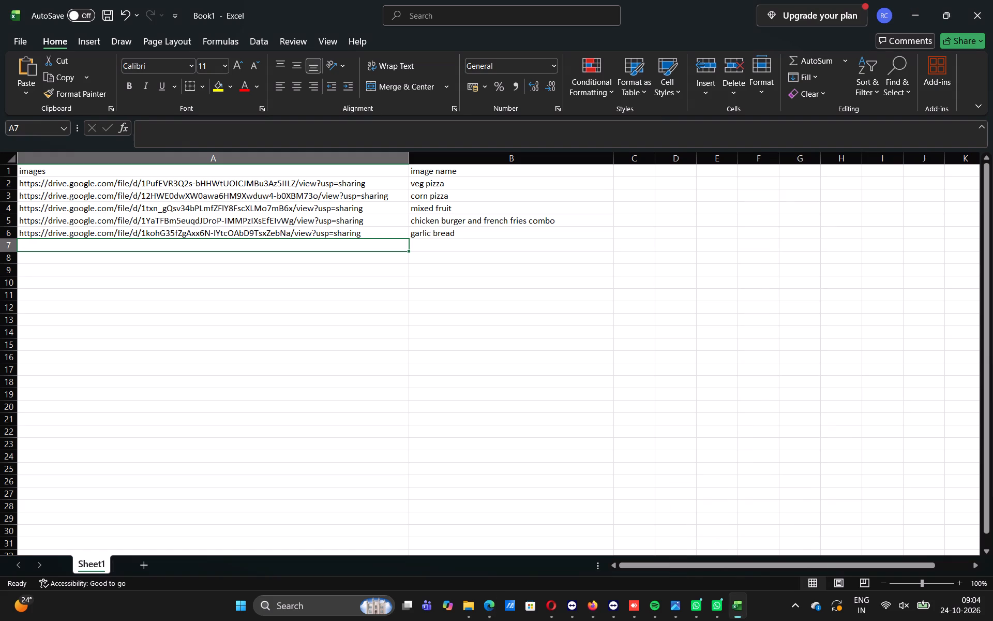
key("ctrl+v")
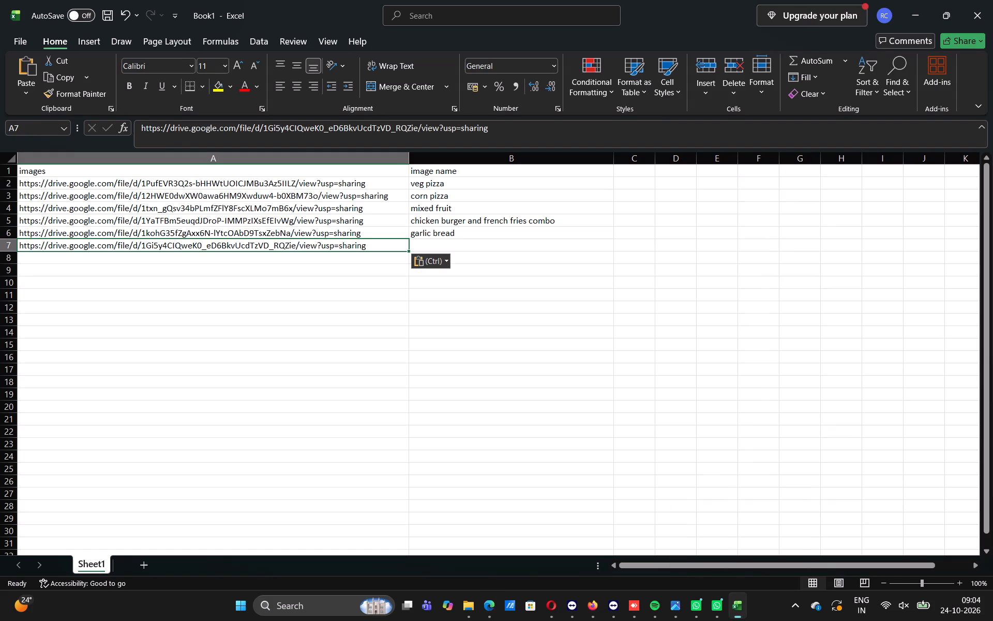
Enter the name "grilled veg sandwich with french fries and dip" in cell B7 beside the sixth link.
left_click(478, 244)
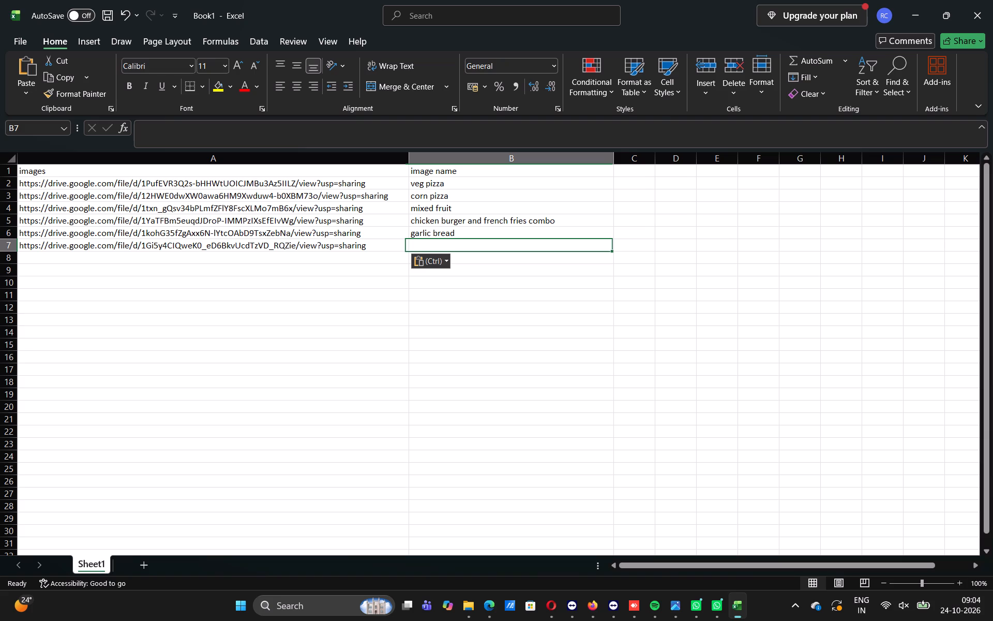
type("grilled veg")
key("space")
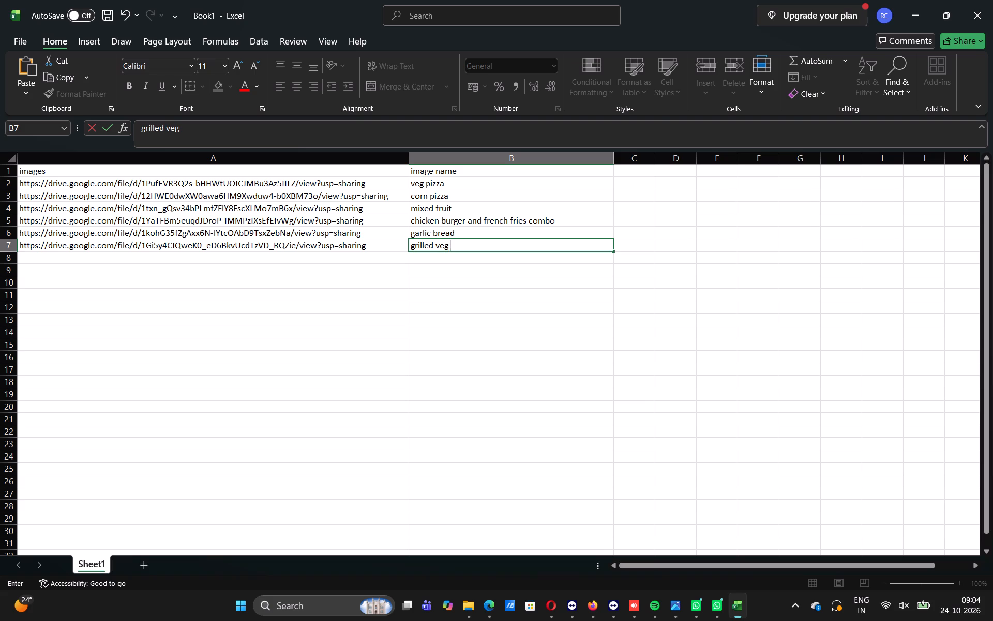
type("sandwich")
key("space")
type("with")
key("space")
type("french fries")
key("space")
key("a")
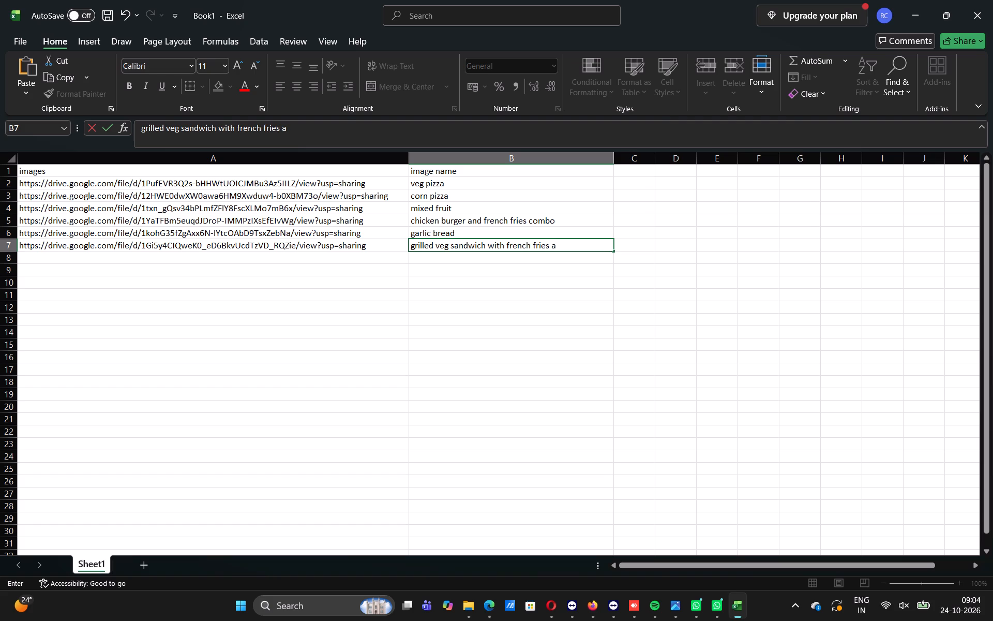
type("nd dip")
key("Return")
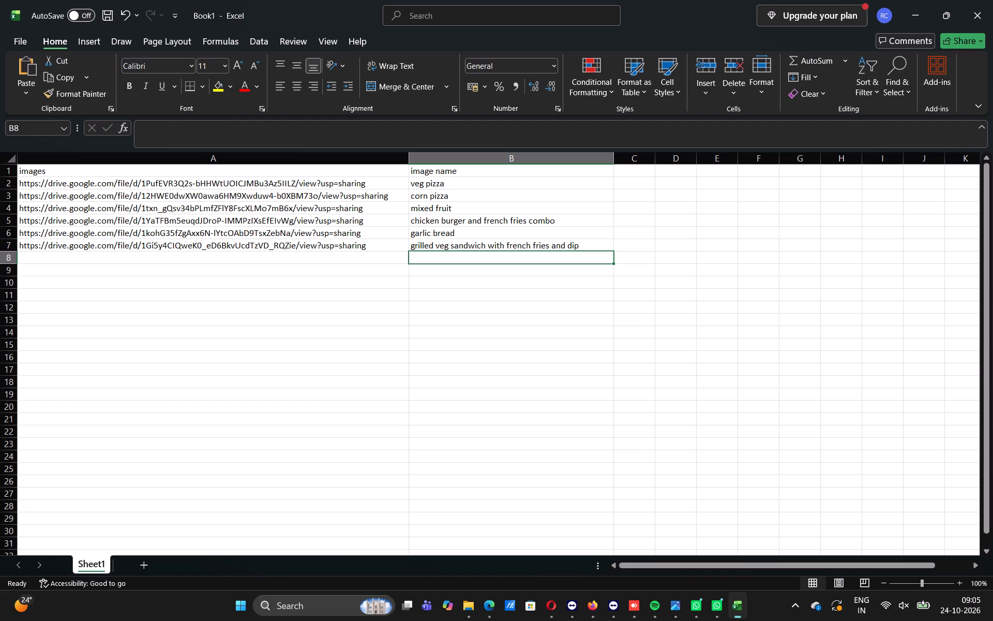
Switch back to Google Drive and page forward from ZB_000522.ARW to the whole basil pizza photo ZB_000509.ARW.
left_click(919, 10)
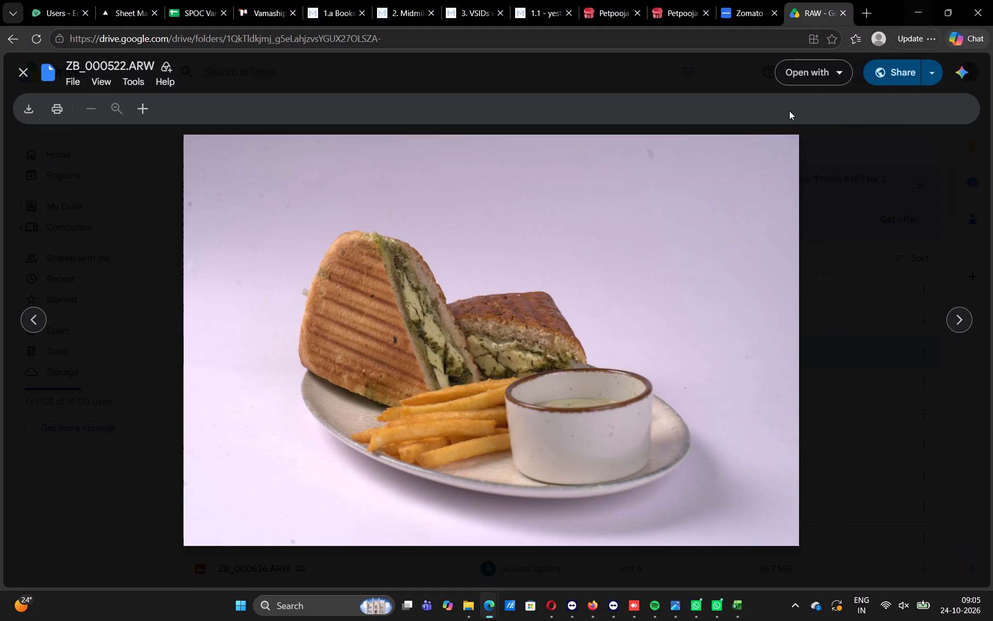
left_click(964, 318)
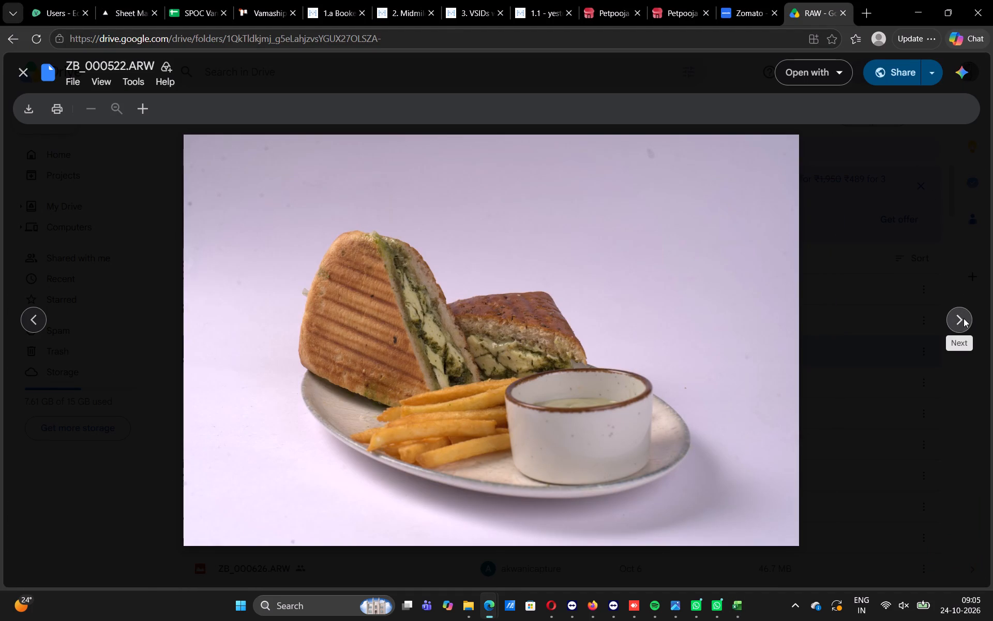
left_click(964, 318)
left_click(964, 318)
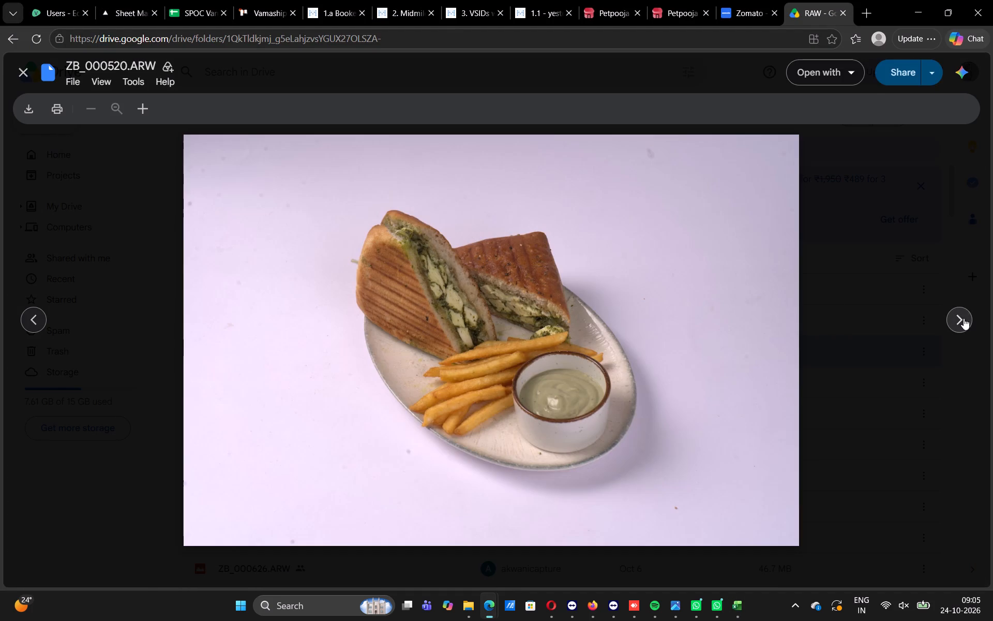
left_click(964, 318)
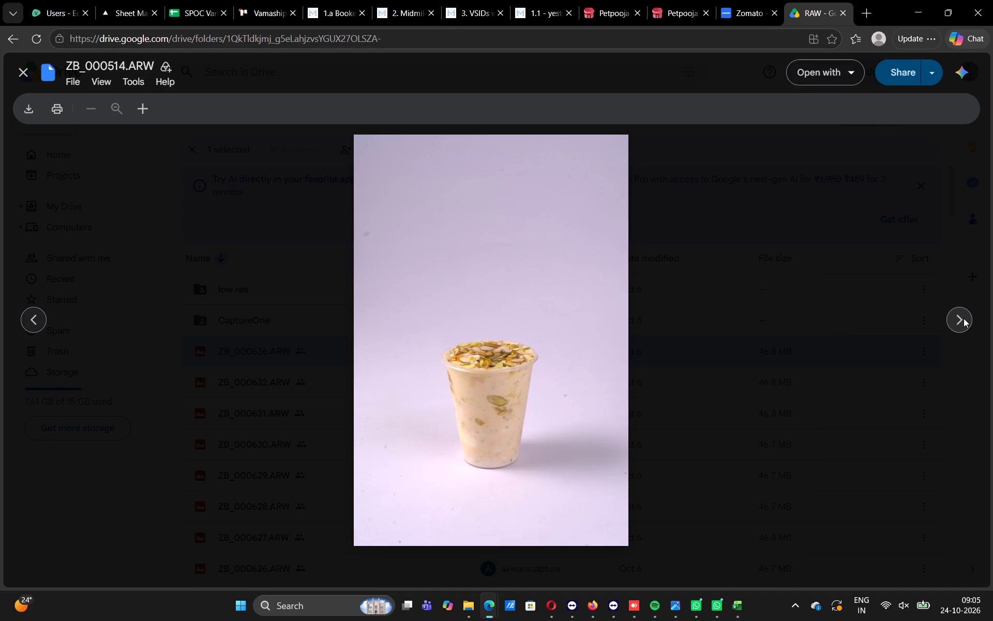
left_click(964, 318)
left_click(964, 318)
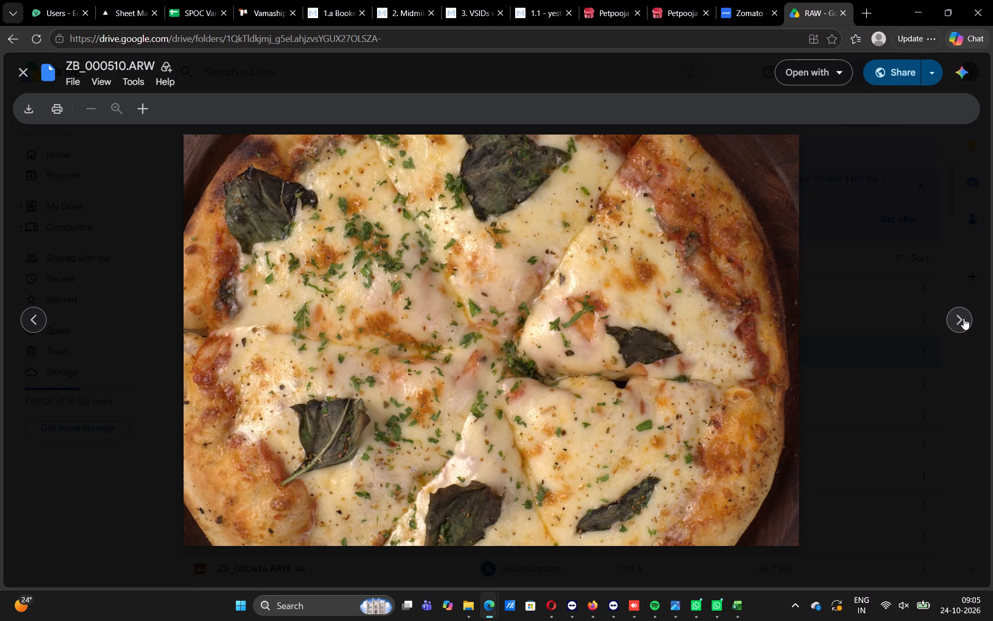
left_click(964, 318)
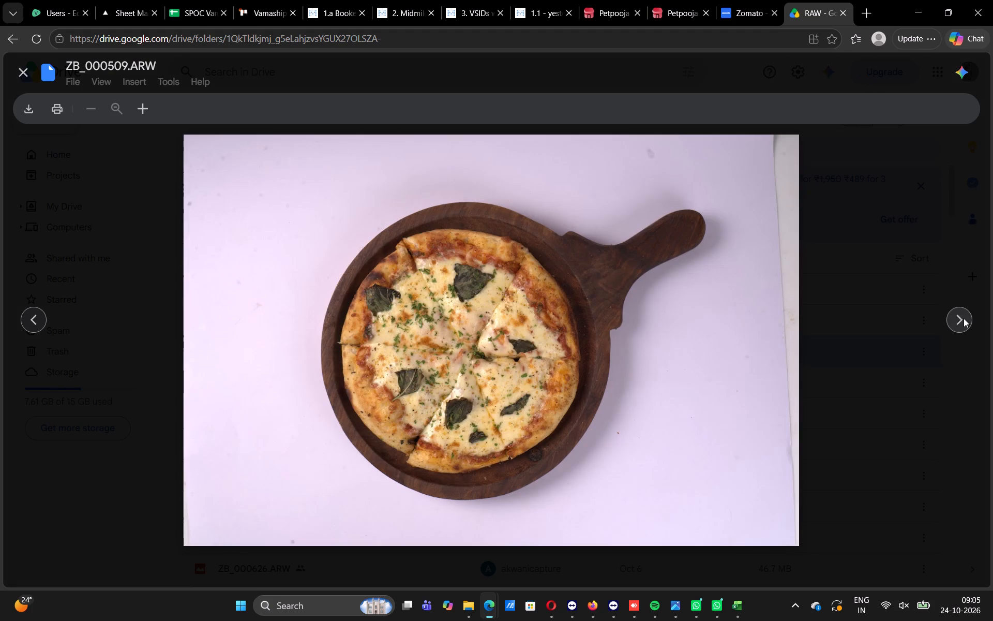
Copy the sharing link of ZB_000509.ARW and paste it into cell A8 of the Excel sheet.
left_click(930, 76)
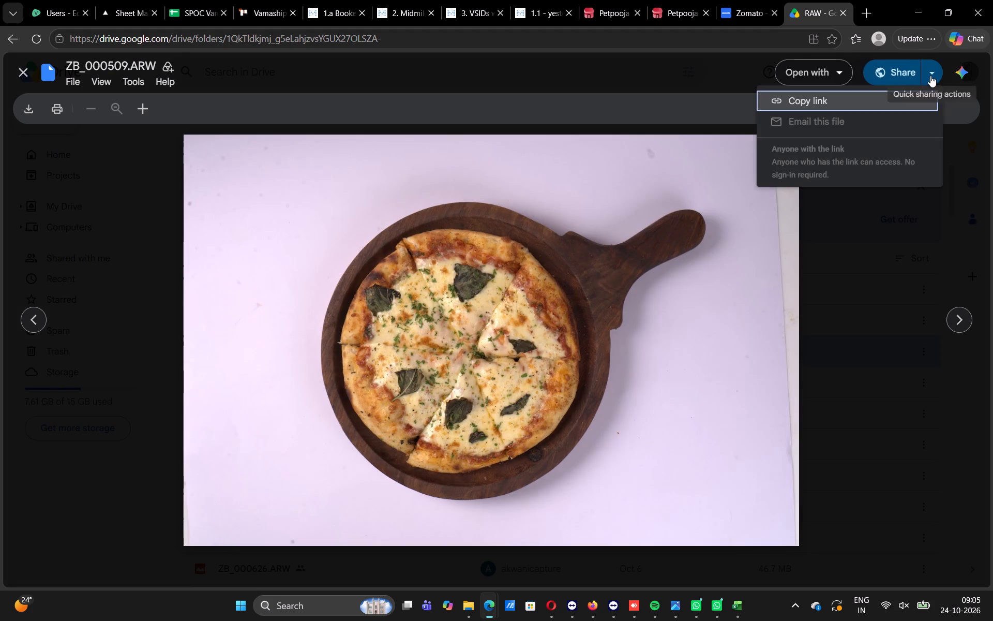
left_click(806, 97)
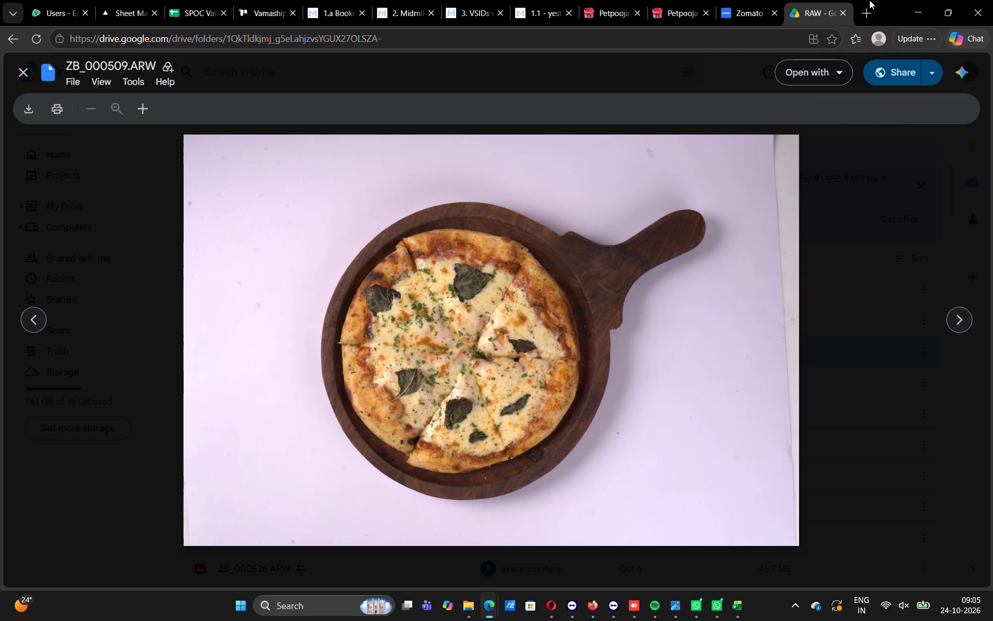
left_click(935, 74)
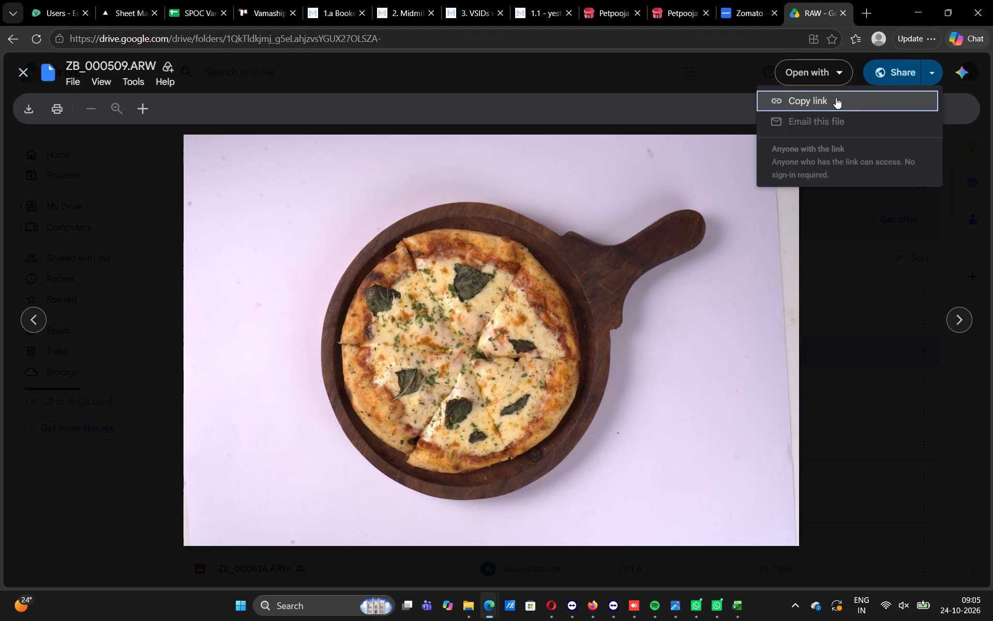
left_click(836, 97)
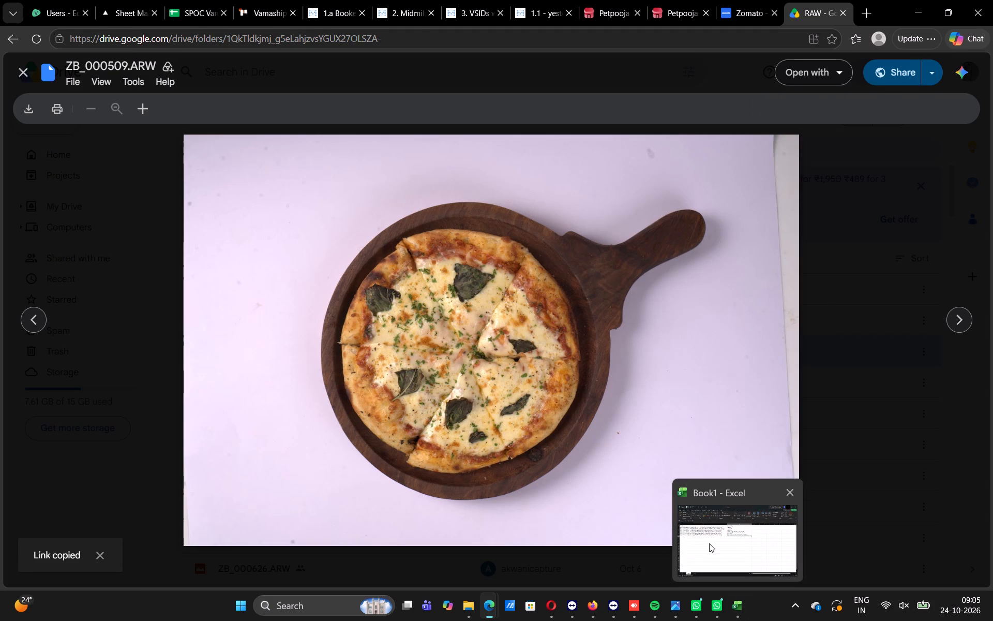
left_click(709, 543)
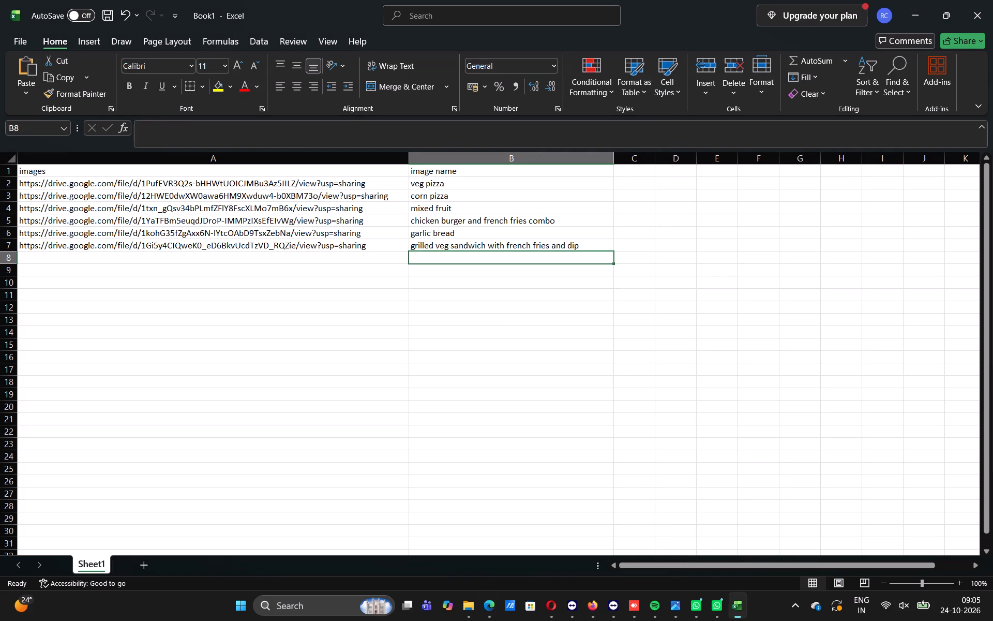
left_click(190, 259)
key("ctrl+v")
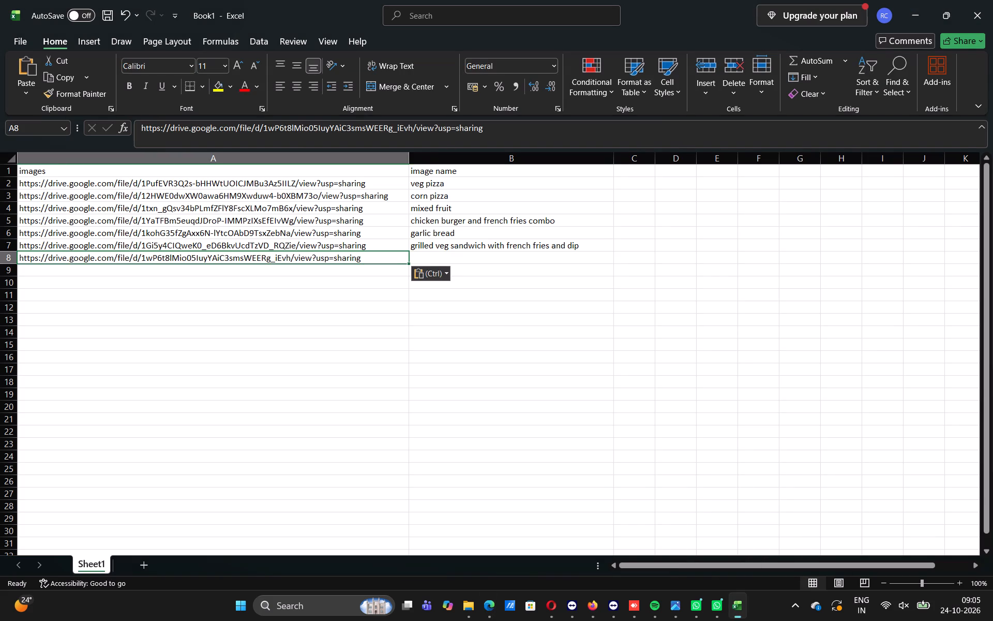
Enter the name "classic margherita pizza" in cell B8 beside the seventh link.
left_click(465, 256)
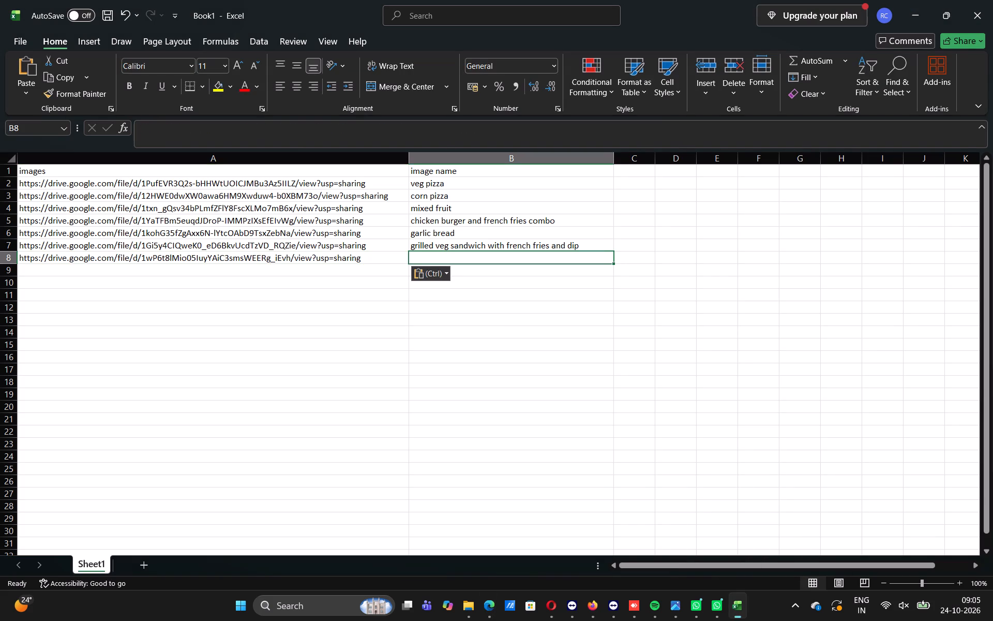
type("class")
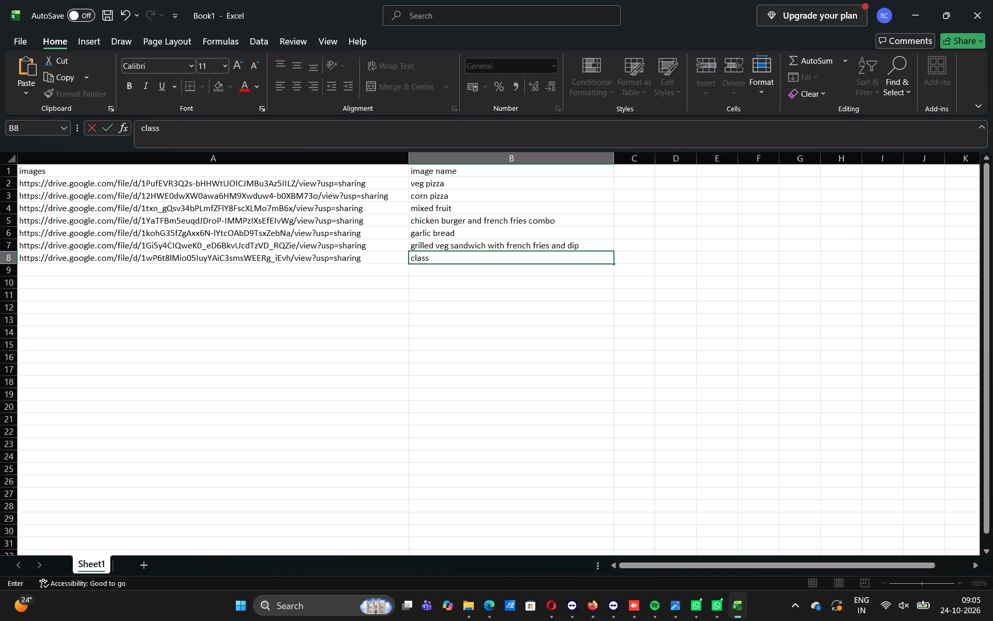
type("ic")
key("space")
type("mar")
type("gherita pizza")
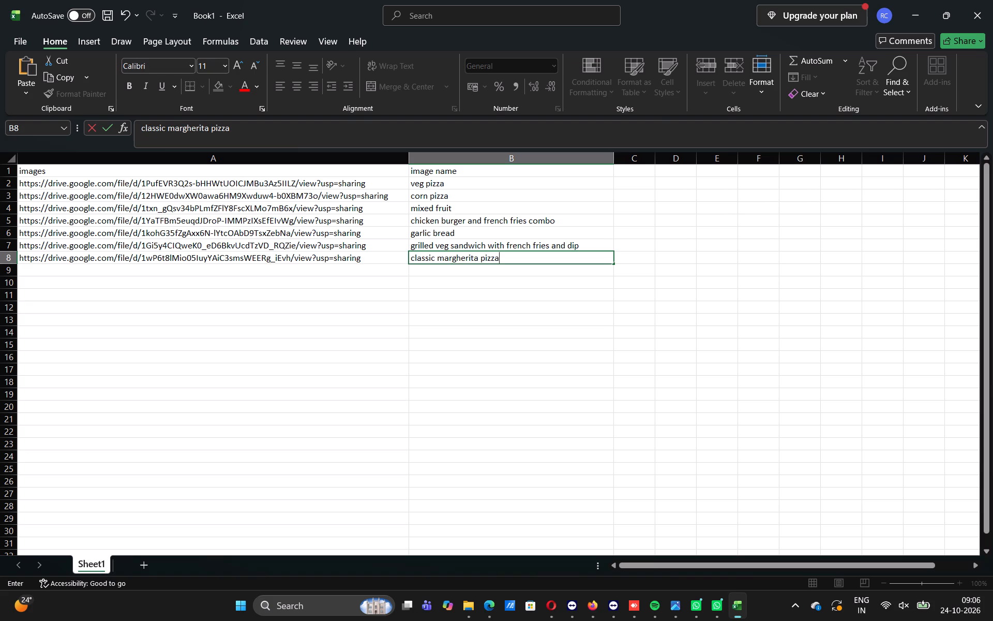
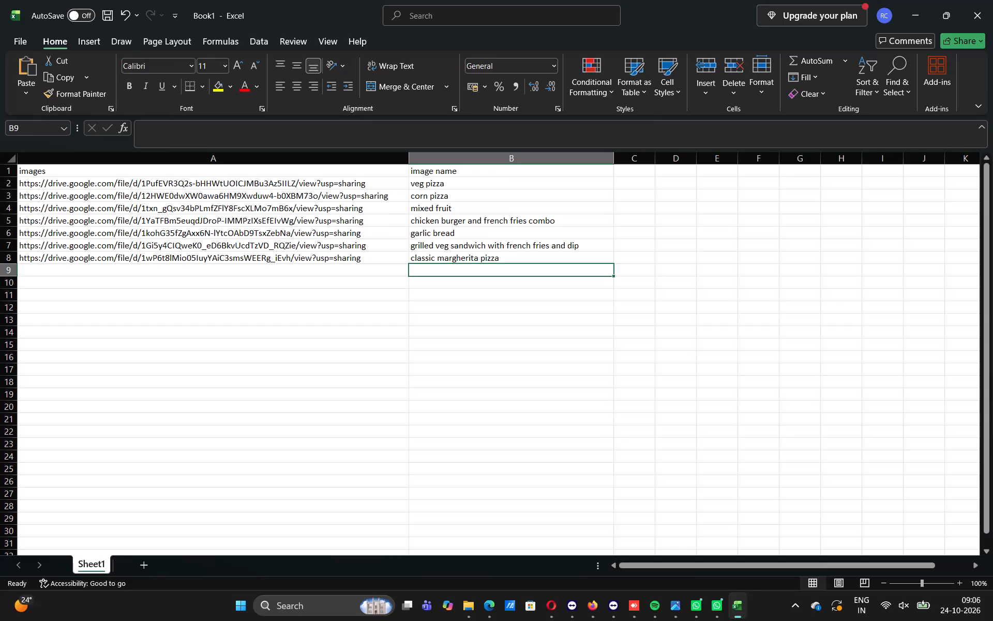
Select cell A9, switch to Google Drive and page forward from ZB_000509.ARW to the olive and corn pizza photo ZB_000497.ARW.
left_click(141, 267)
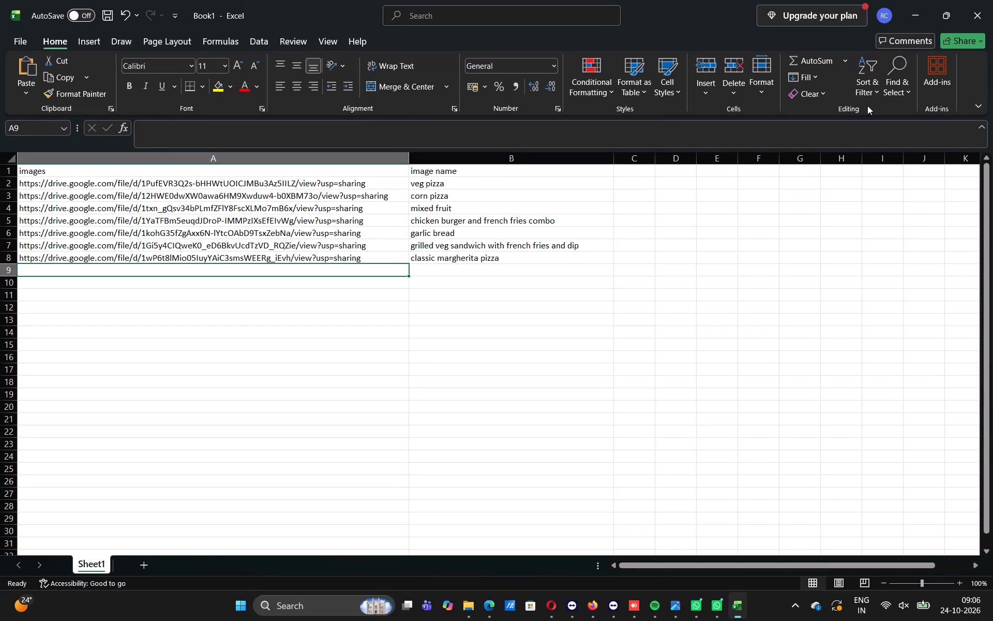
left_click(911, 7)
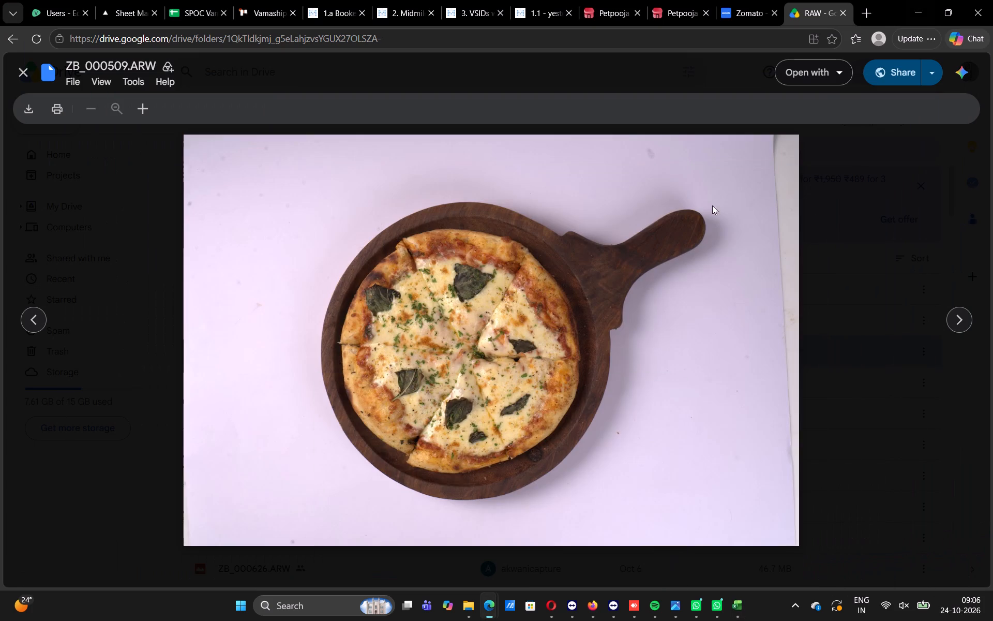
left_click(955, 320)
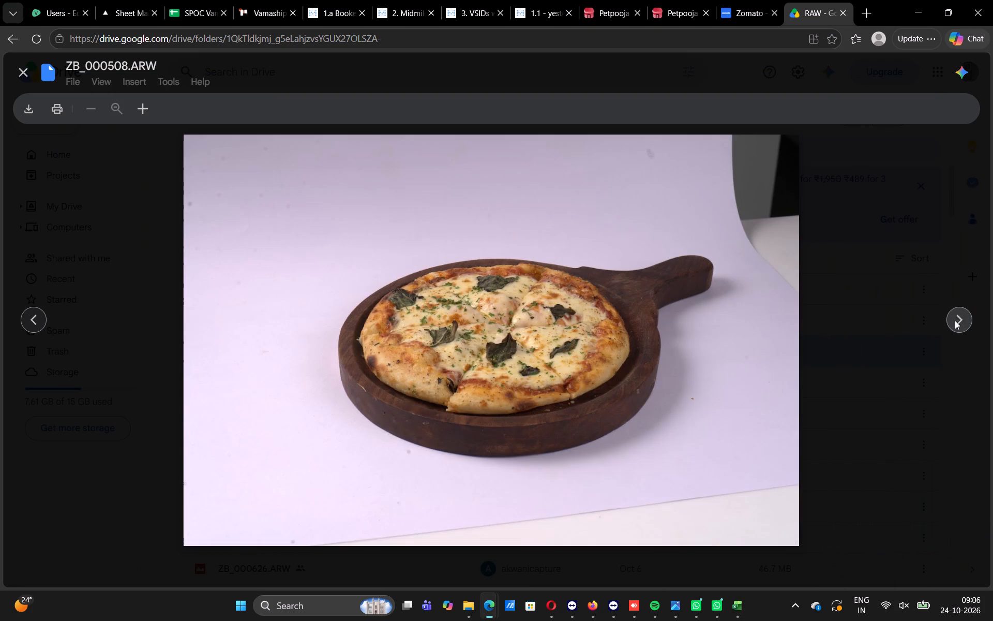
left_click(955, 320)
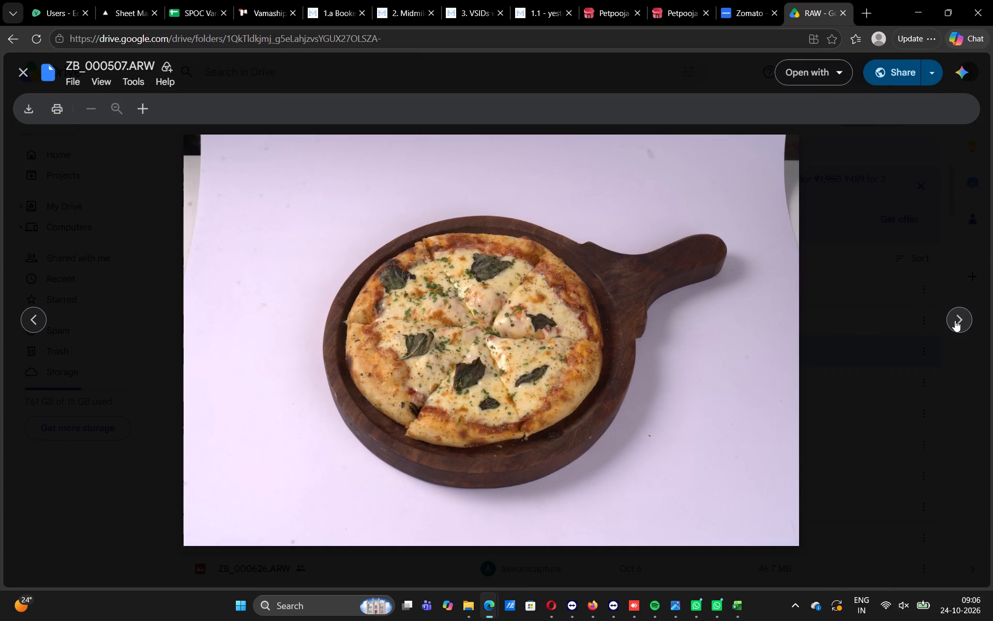
left_click(955, 320)
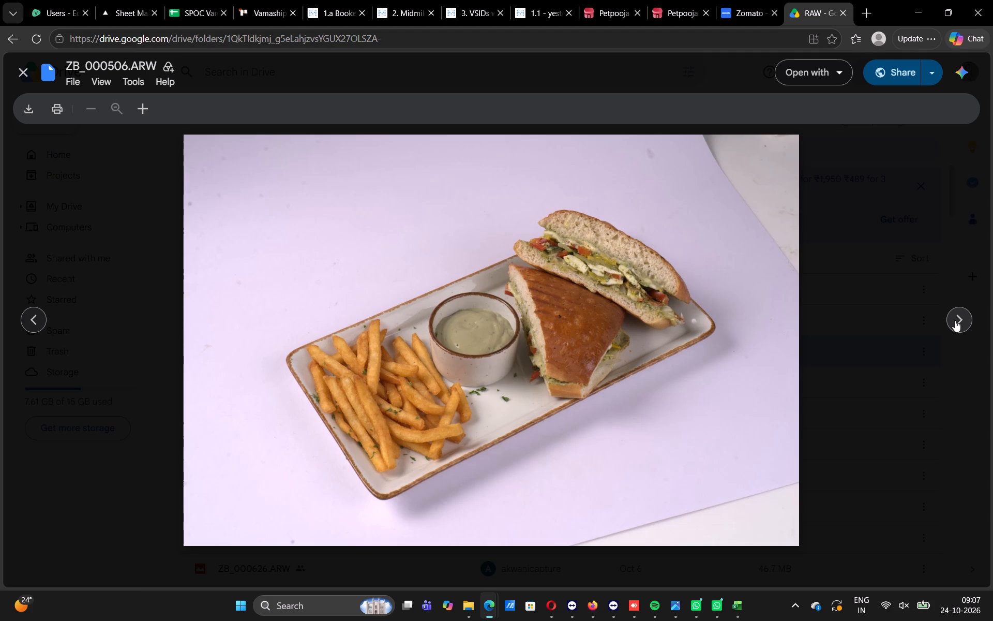
left_click(955, 320)
left_click(955, 320)
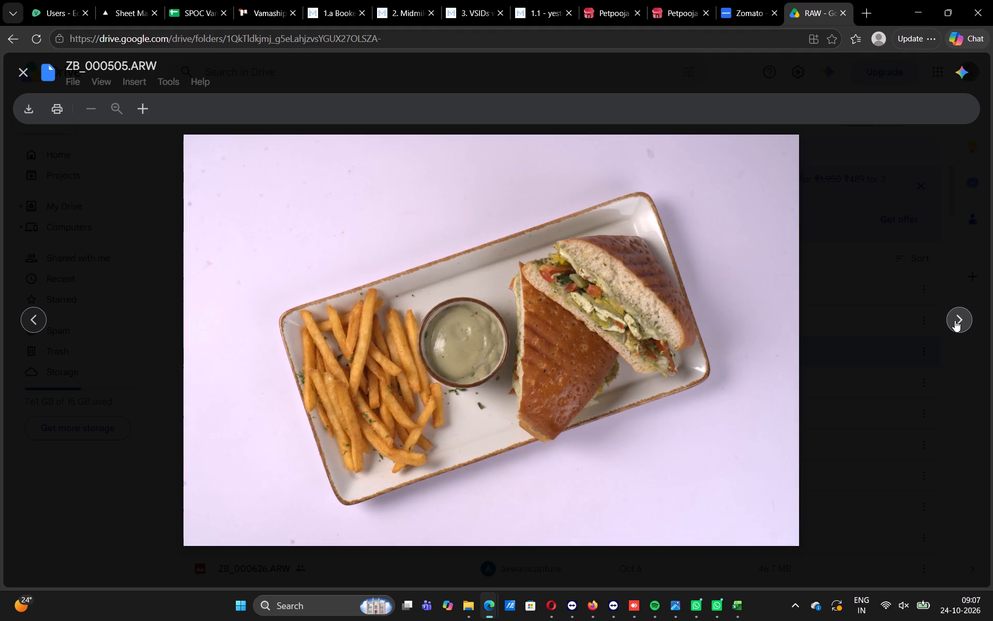
left_click(955, 320)
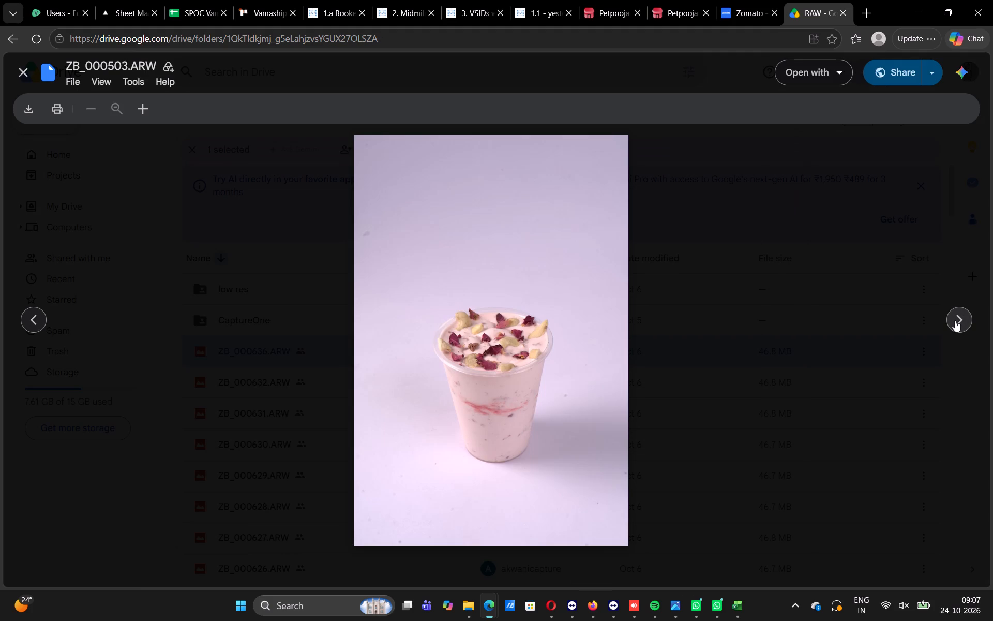
left_click(955, 320)
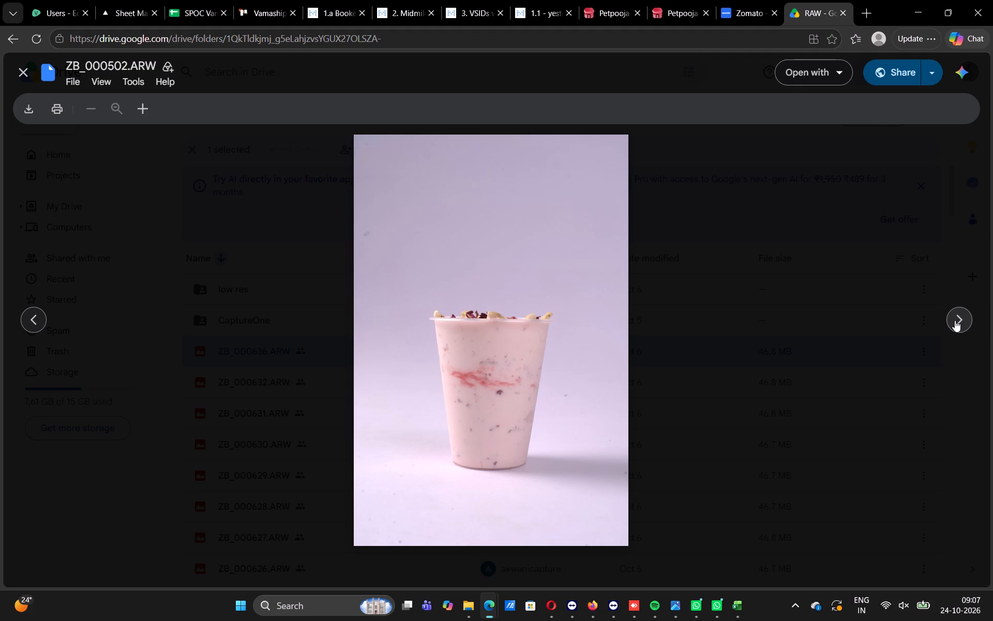
left_click(955, 320)
left_click(955, 320)
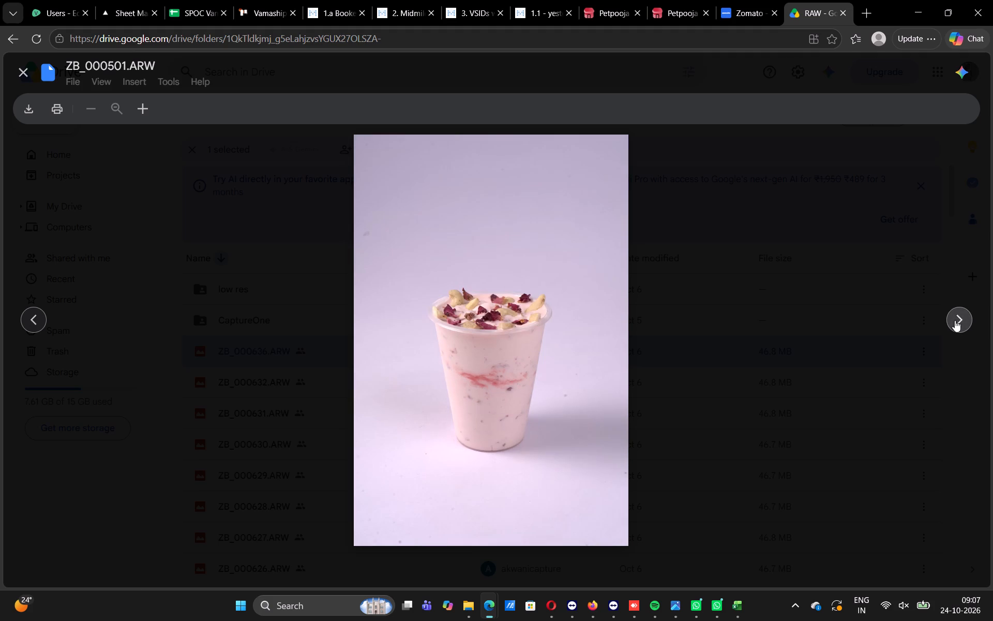
left_click(955, 320)
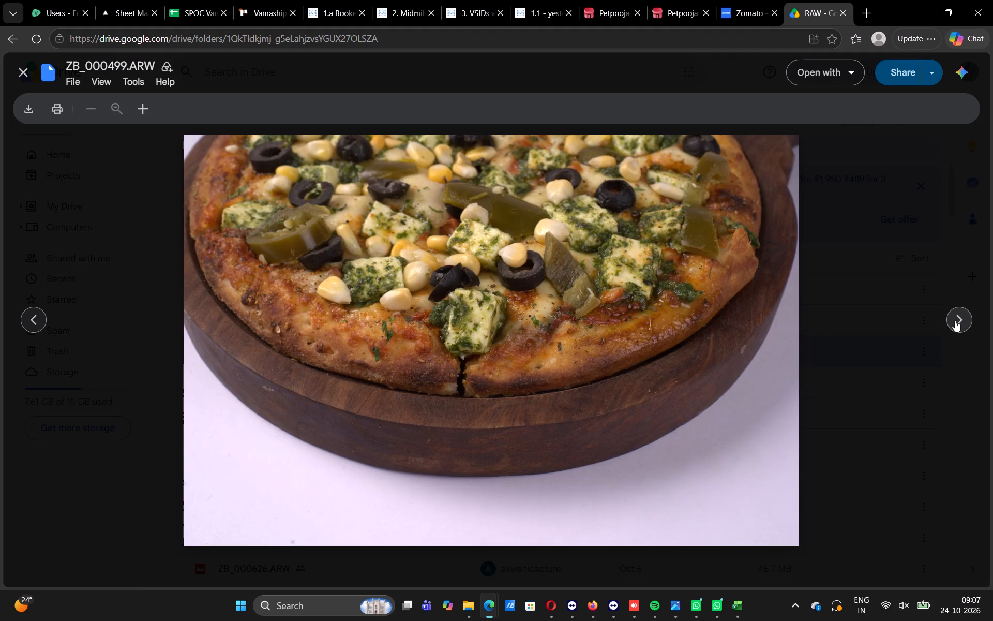
left_click(955, 320)
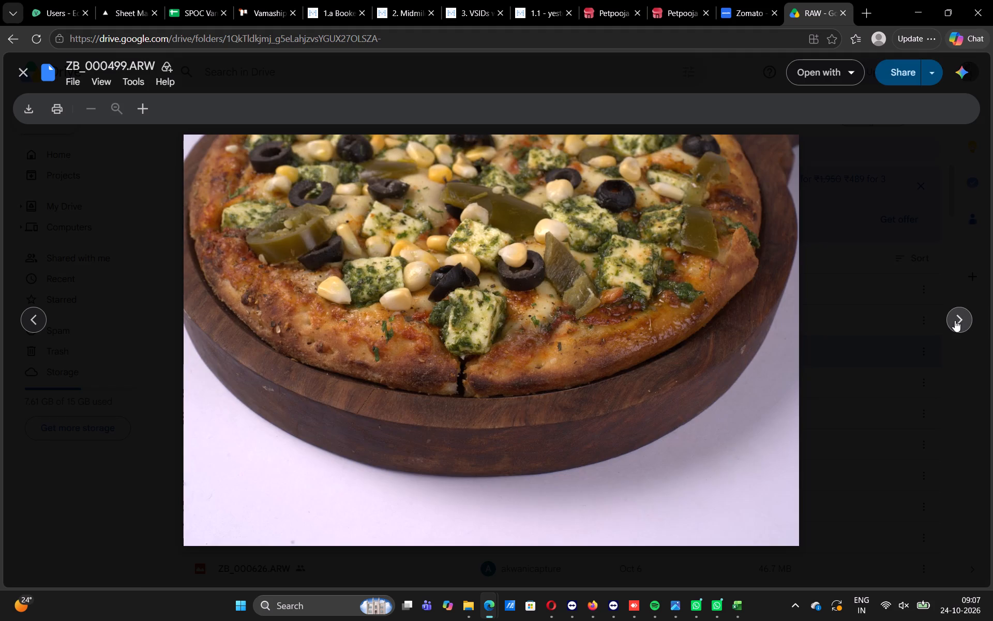
left_click(955, 320)
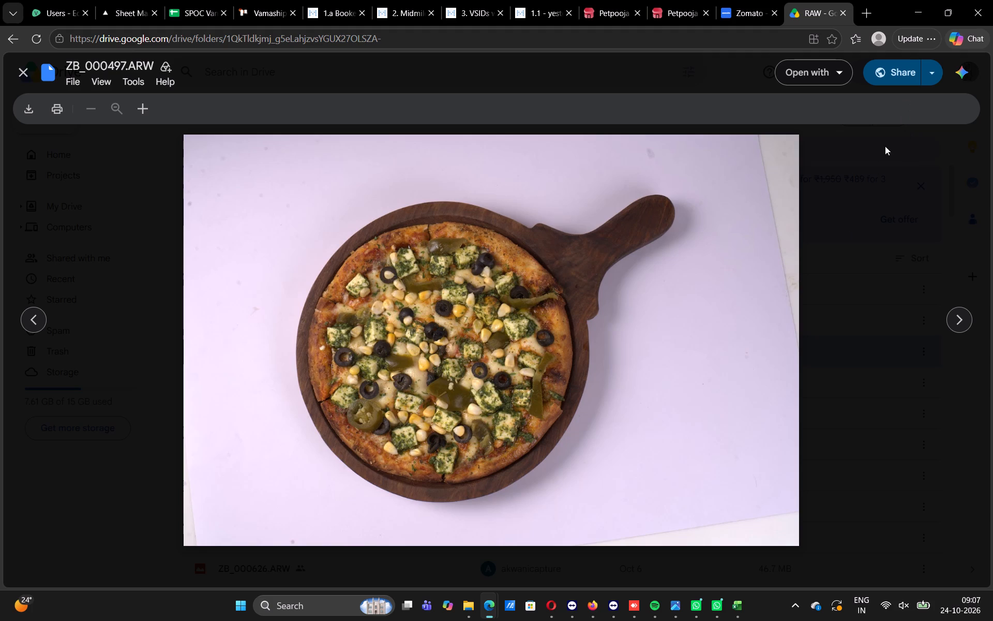
Copy the sharing link of ZB_000497.ARW and paste it into cell A9 of the Excel sheet.
left_click(932, 72)
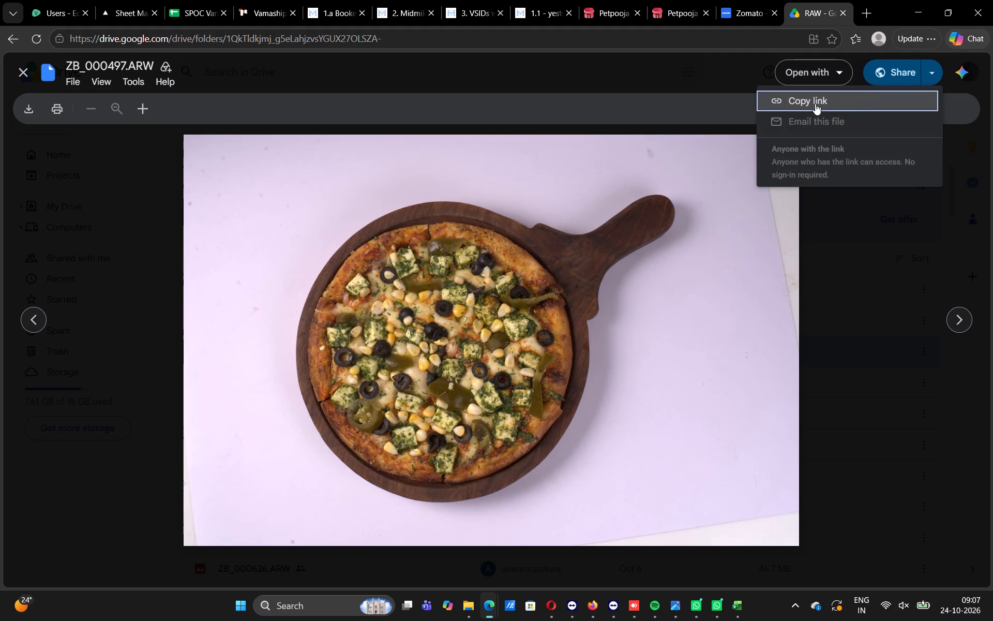
left_click(800, 97)
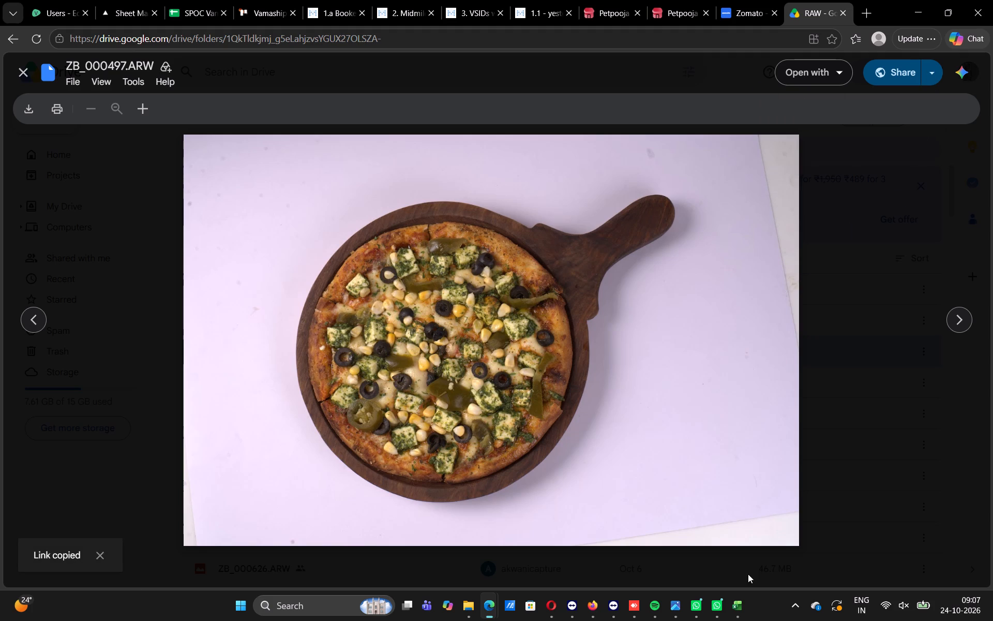
left_click(725, 567)
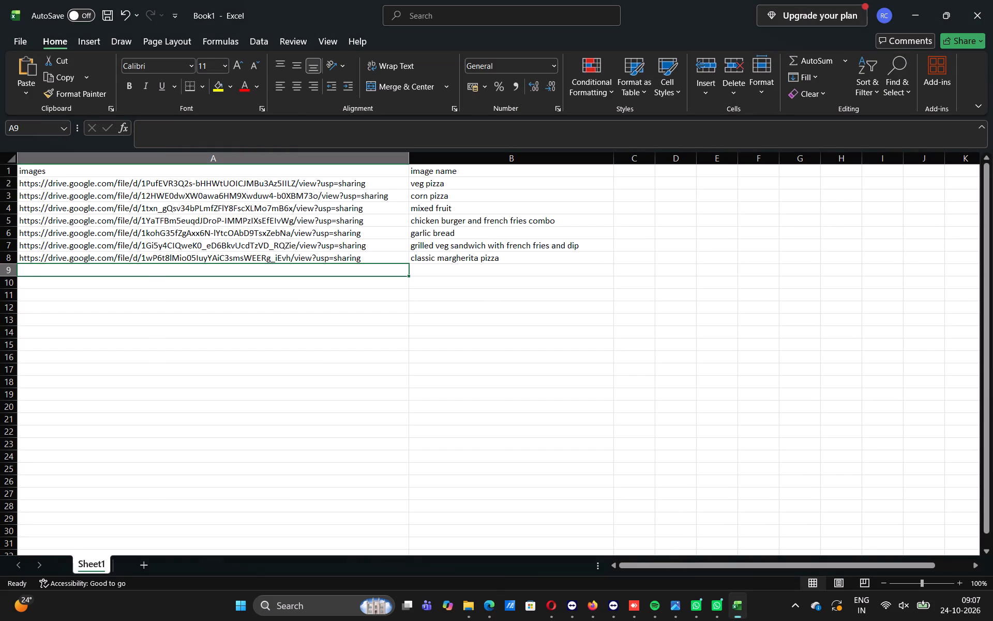
key("ctrl+v")
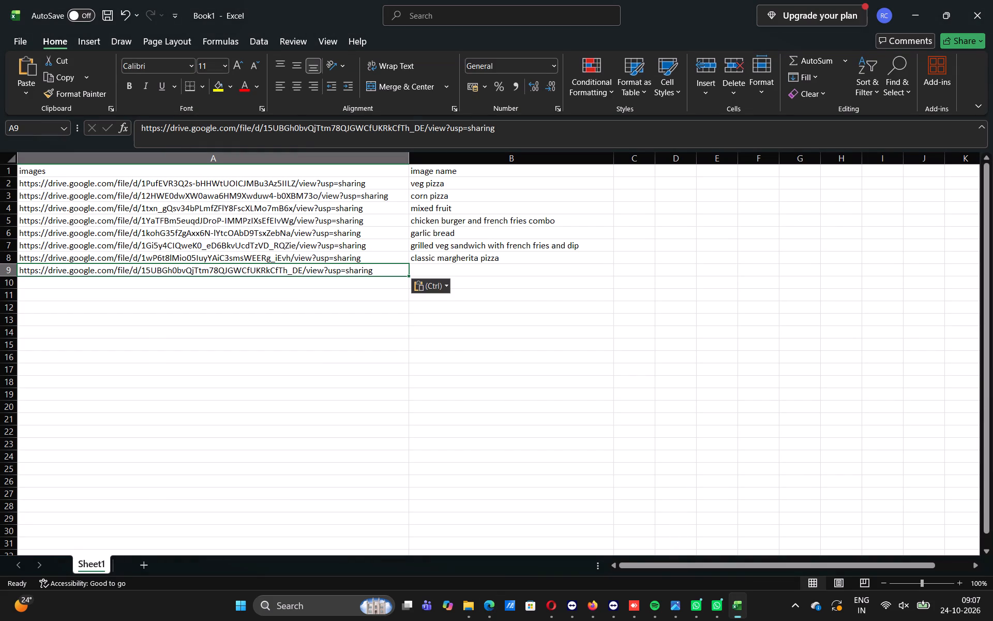
Check the pizza photo again and enter the name "loaded veggie pizza" in cell B9 beside the eighth link.
left_click(444, 274)
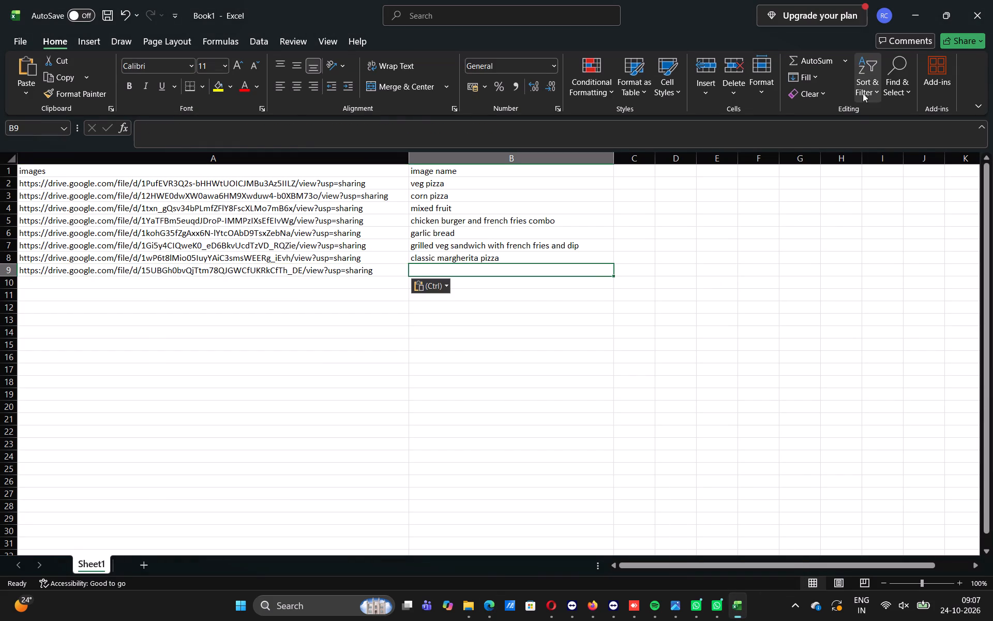
left_click(908, 4)
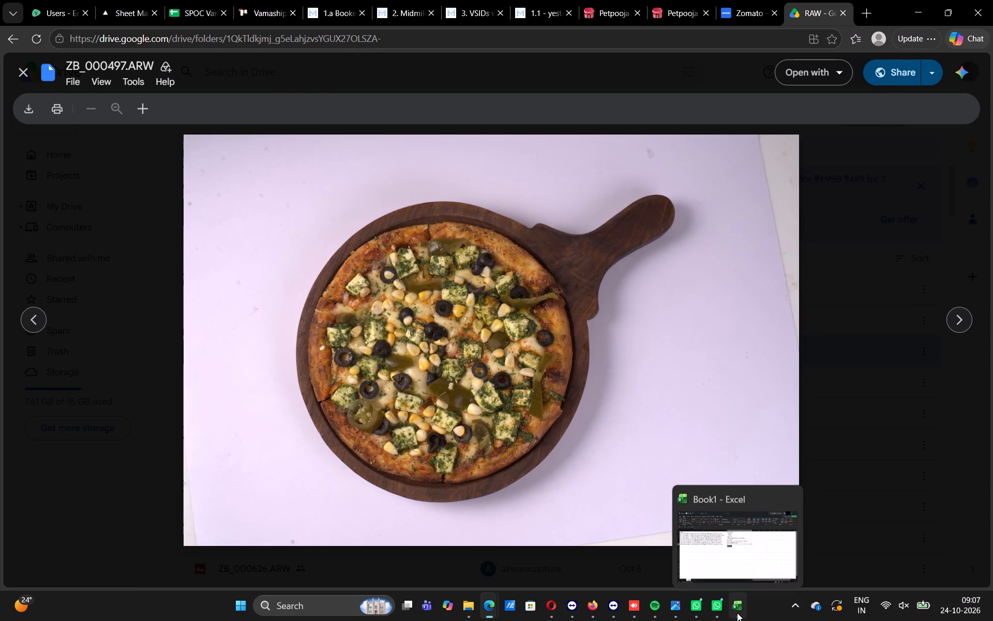
left_click(720, 545)
type("loaded veggie pizza")
key("Return")
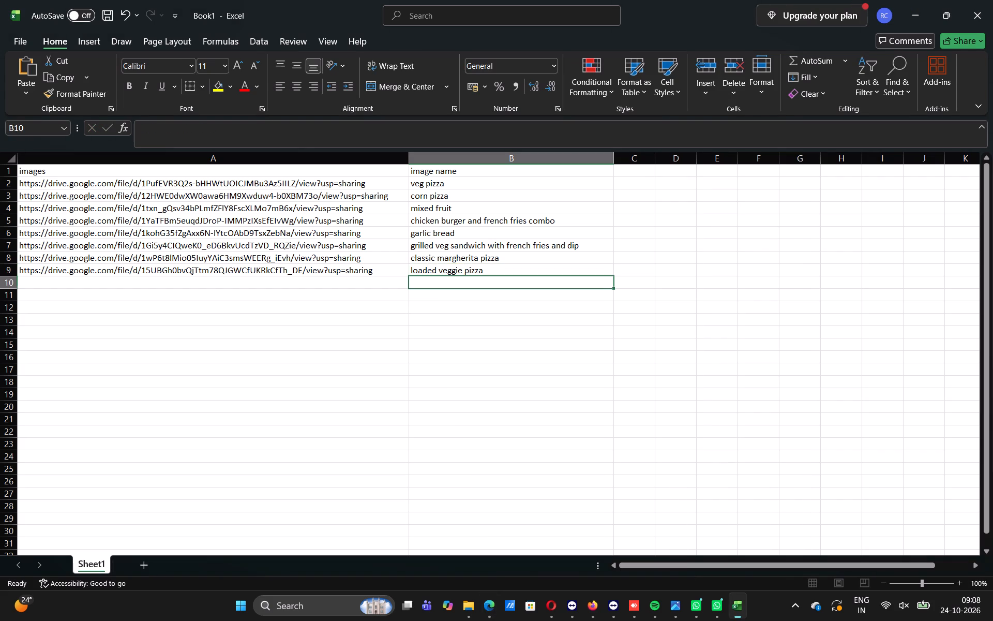
Page forward in Google Drive to the sandwich photo ZB_000494.ARW, and copy its sharing link into cell A10 of the Excel sheet.
left_click(915, 9)
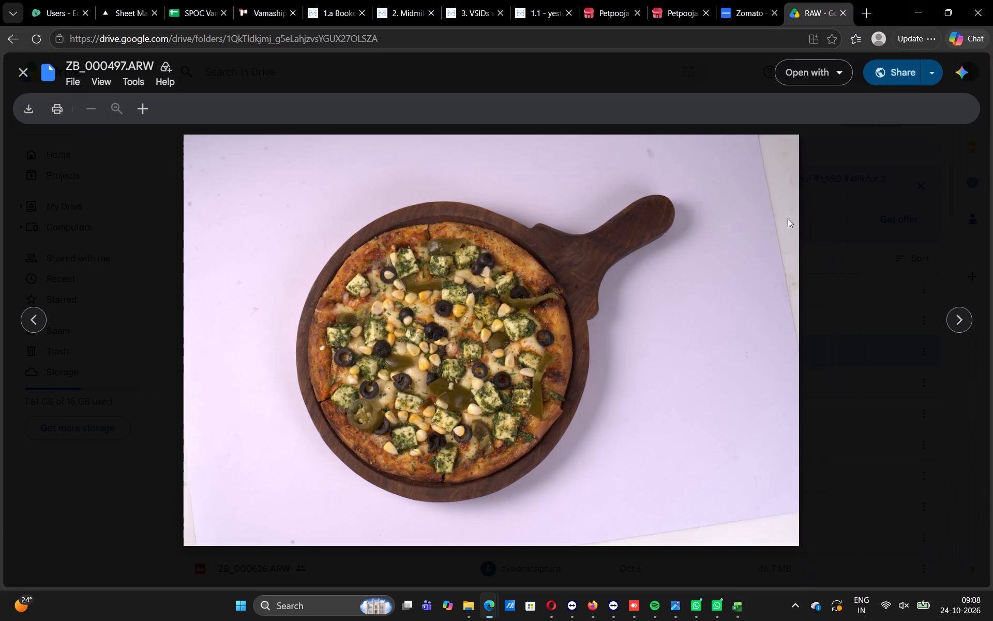
left_click(960, 321)
left_click(960, 321)
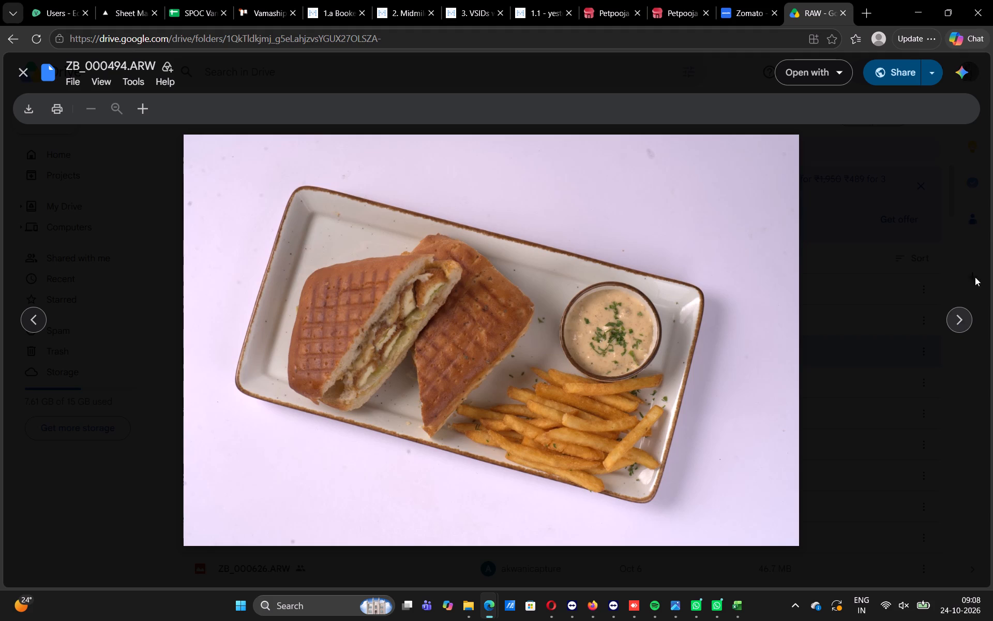
left_click(928, 72)
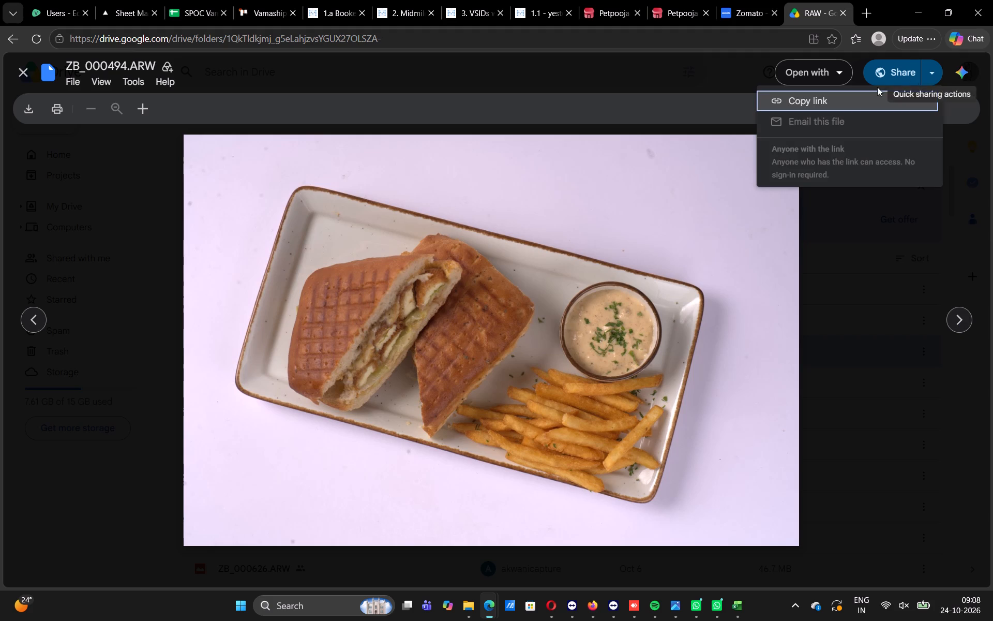
left_click(827, 103)
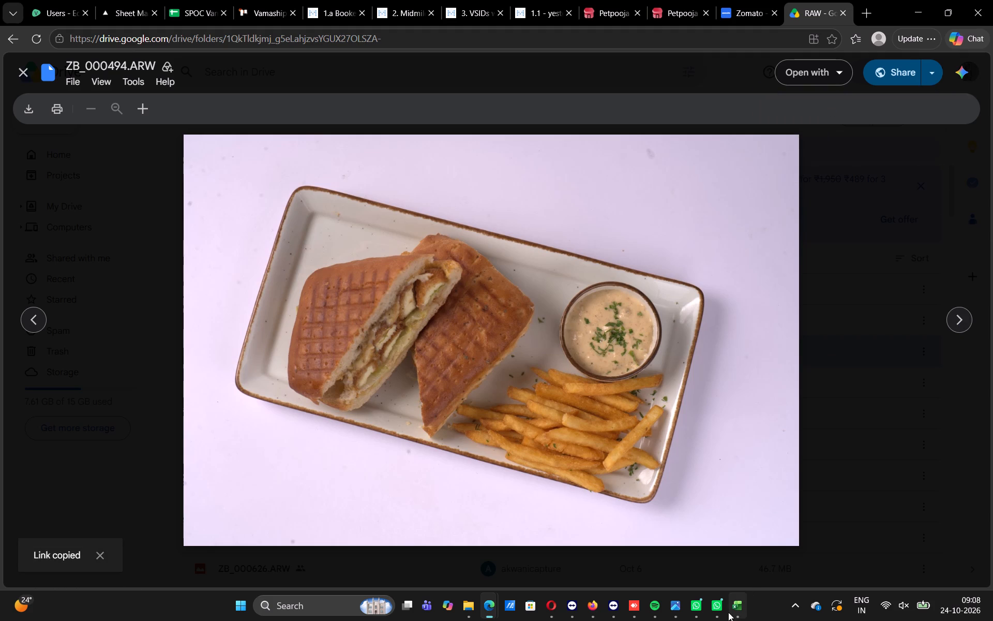
left_click(720, 552)
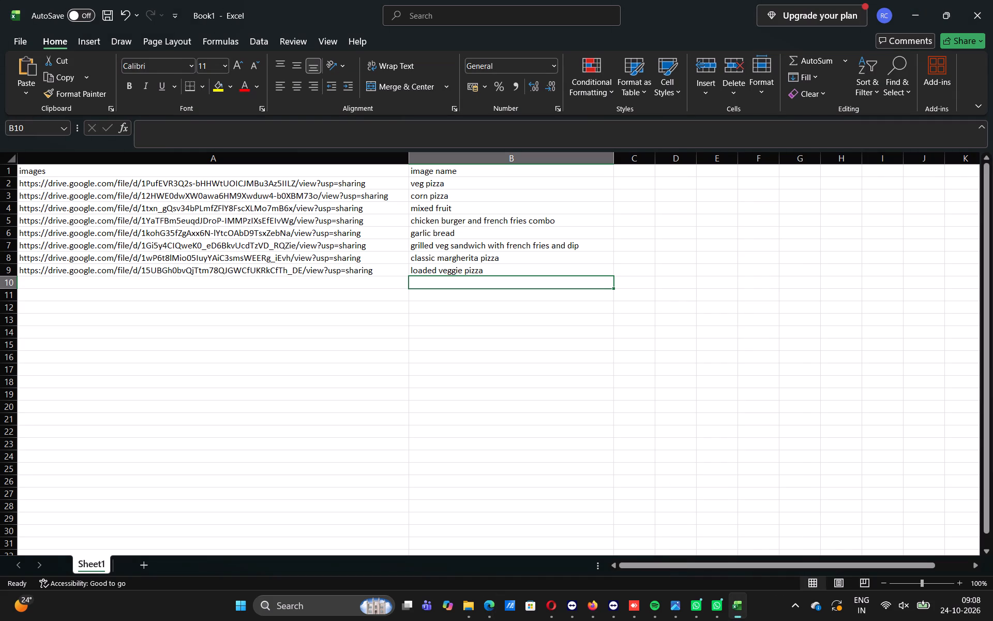
left_click(126, 285)
key("ctrl+v")
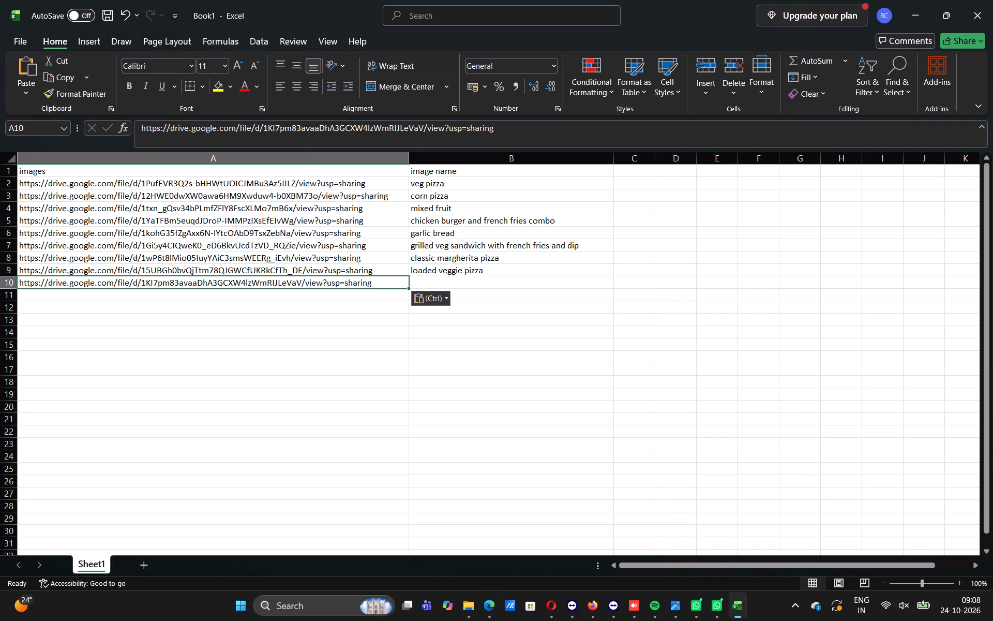
Enter the name "grilled veg sandwich platter" in cell B10 beside the ninth link.
left_click(427, 280)
key("f")
key("BackSpace")
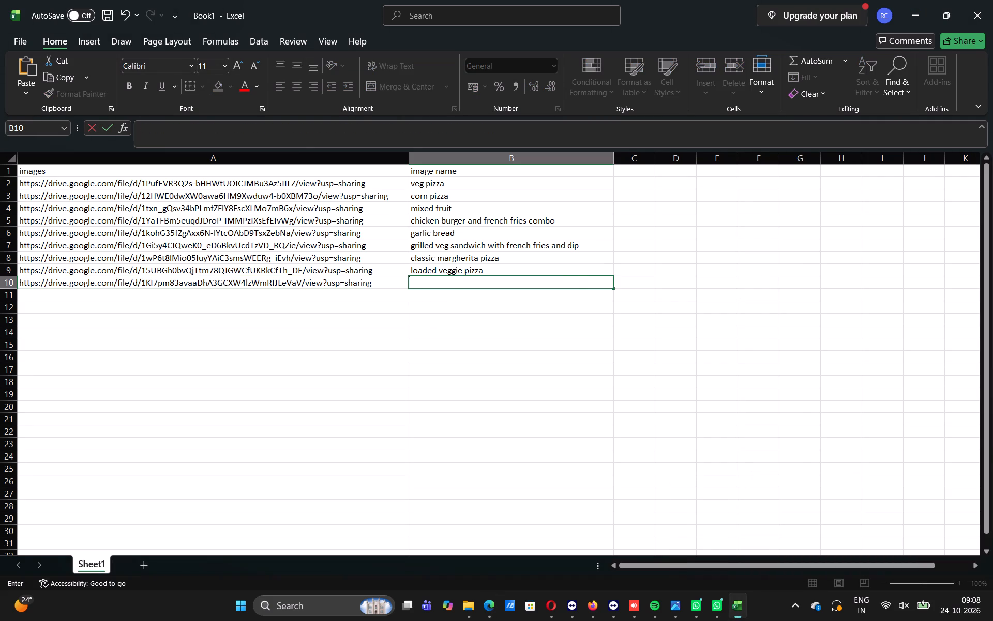
type("grilled veg sandwich")
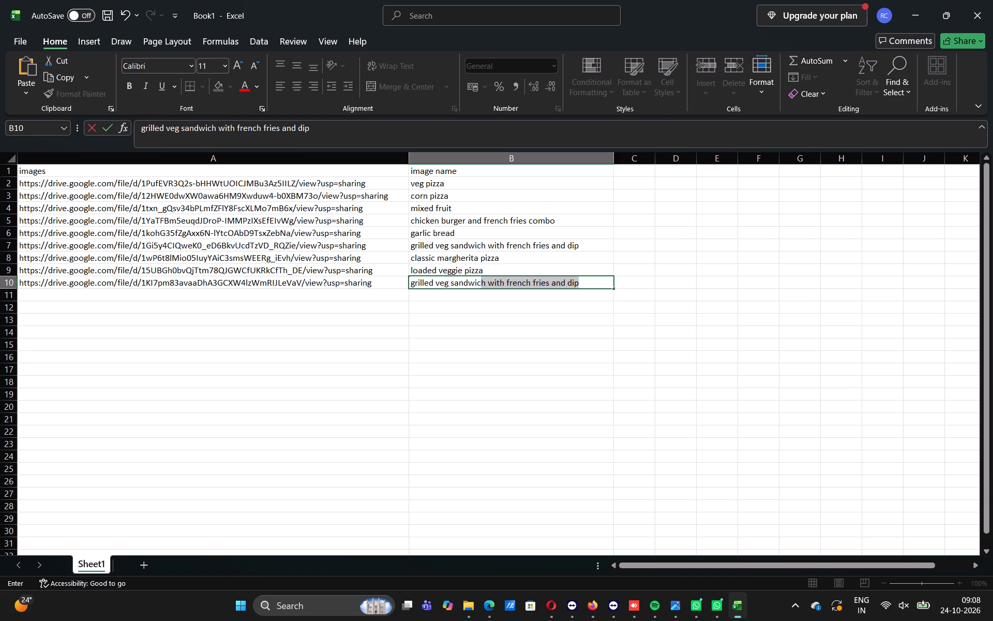
key("space")
key("bracketleft")
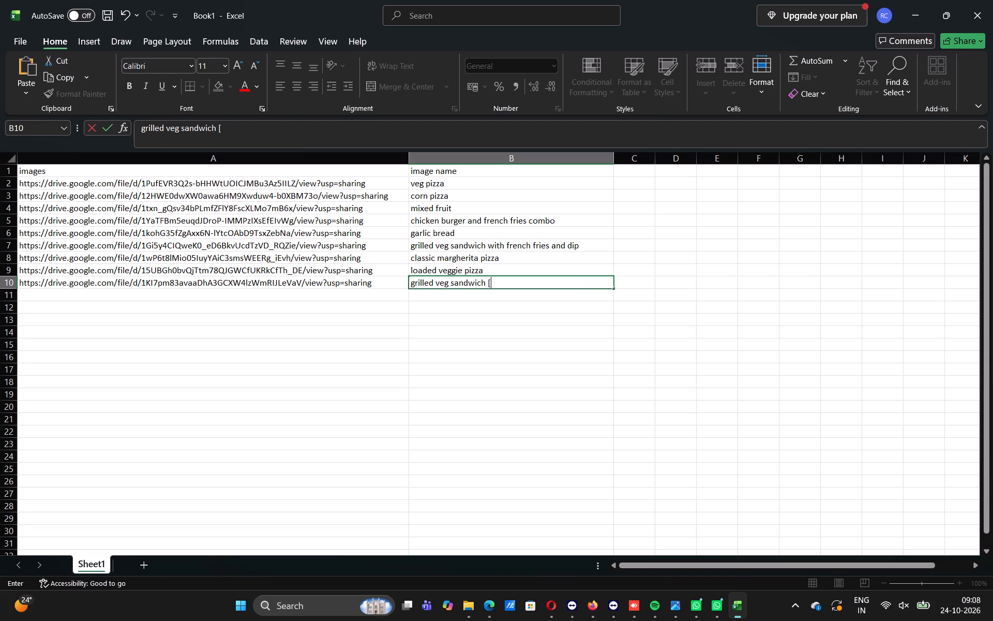
key("BackSpace")
type("platter")
key("Return")
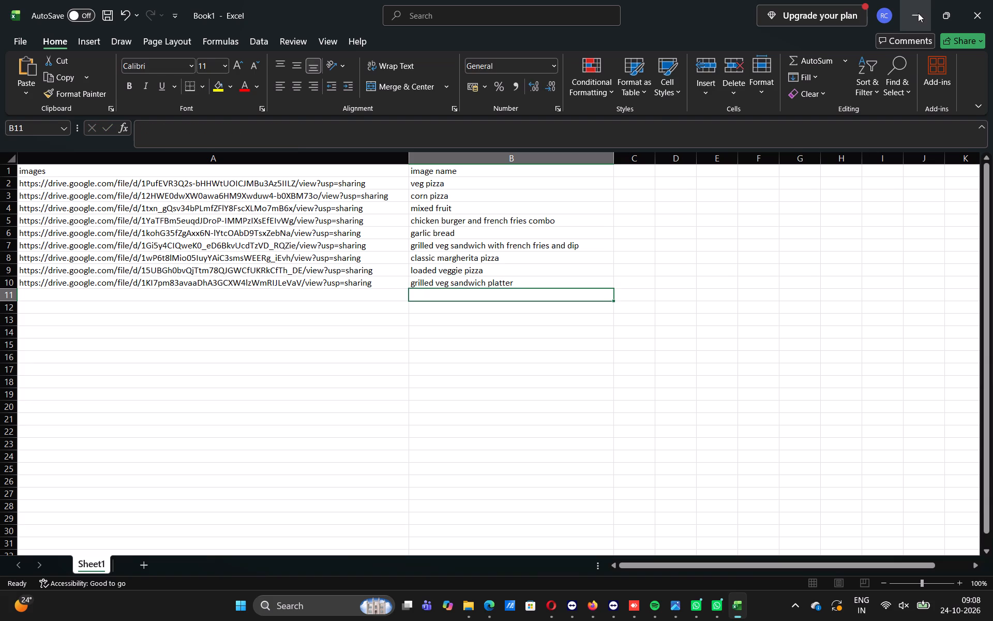
Page forward in Google Drive to the pizza photo ZB_000489.ARW, and copy its sharing link into cell A11 of the Excel sheet.
left_click(918, 13)
left_click(960, 318)
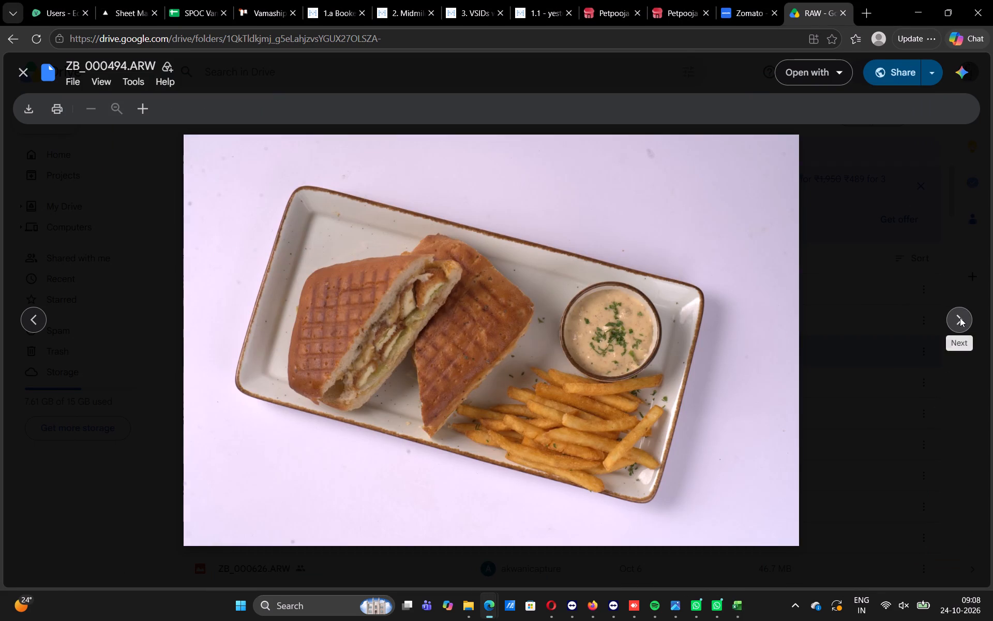
left_click(960, 318)
left_click(960, 318)
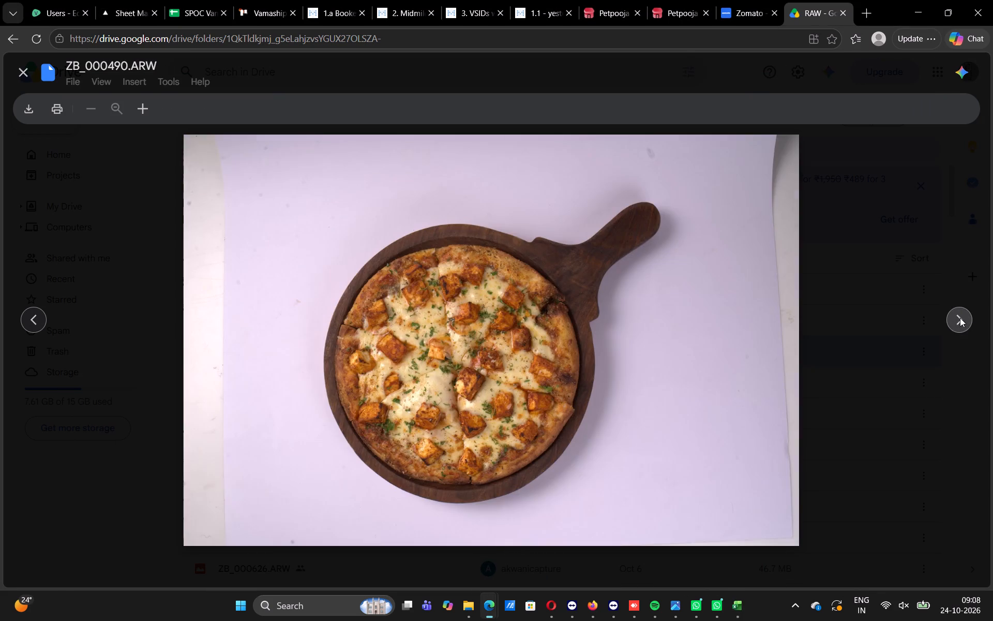
left_click(960, 318)
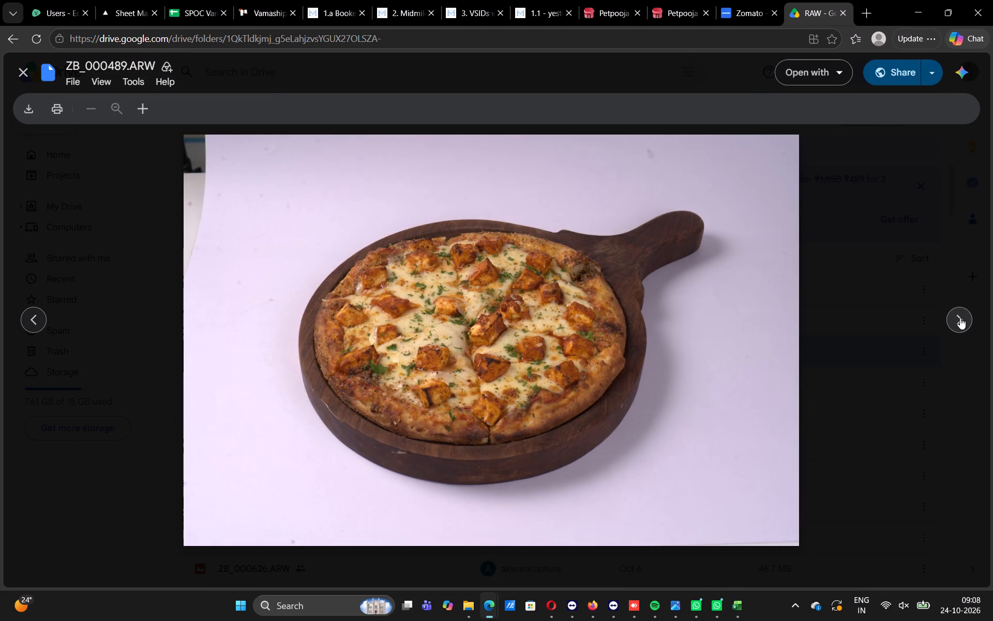
left_click(932, 71)
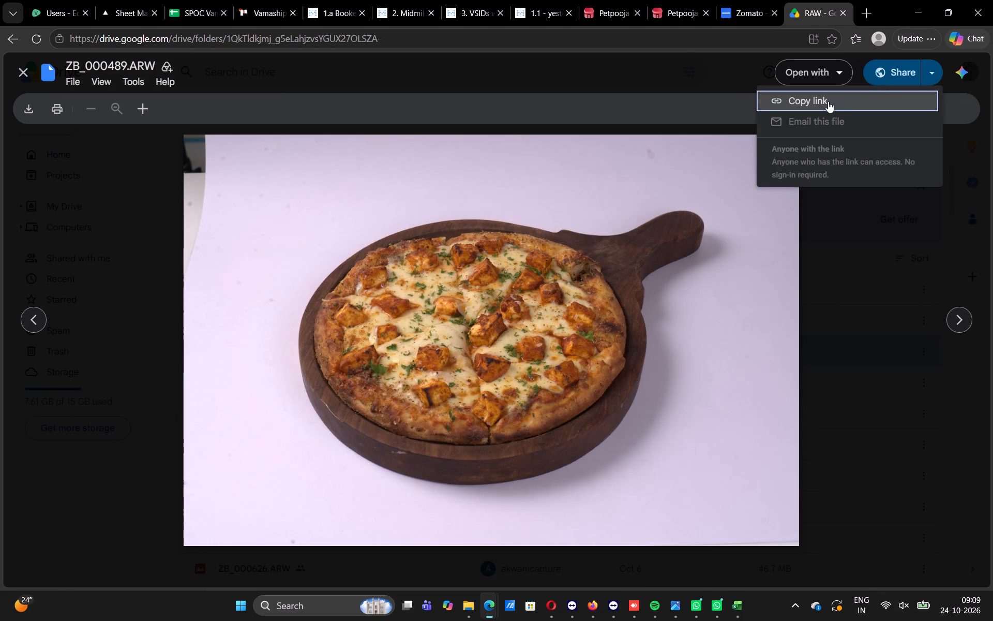
left_click(820, 98)
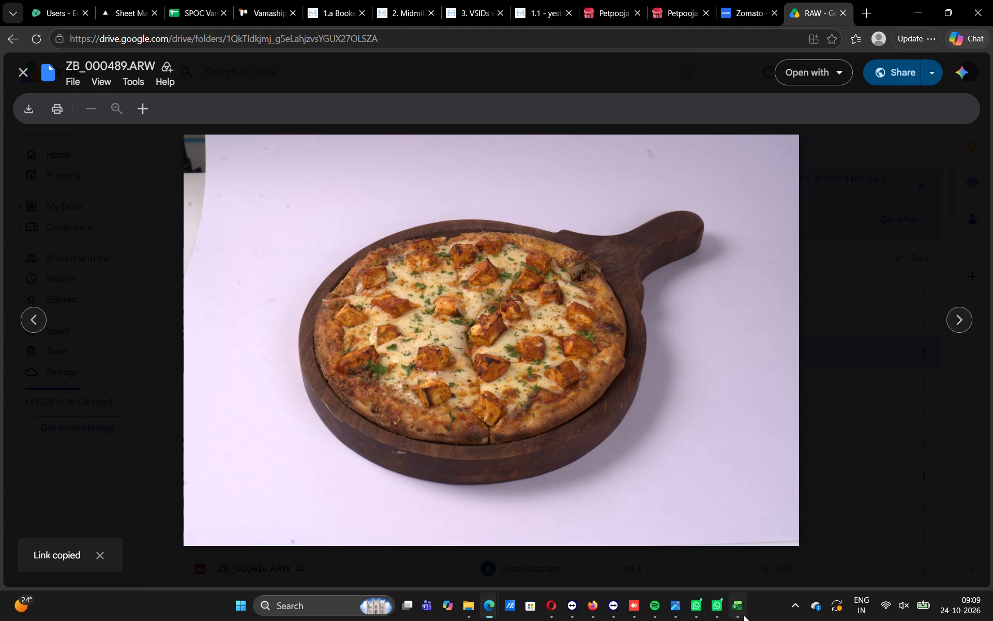
left_click(717, 556)
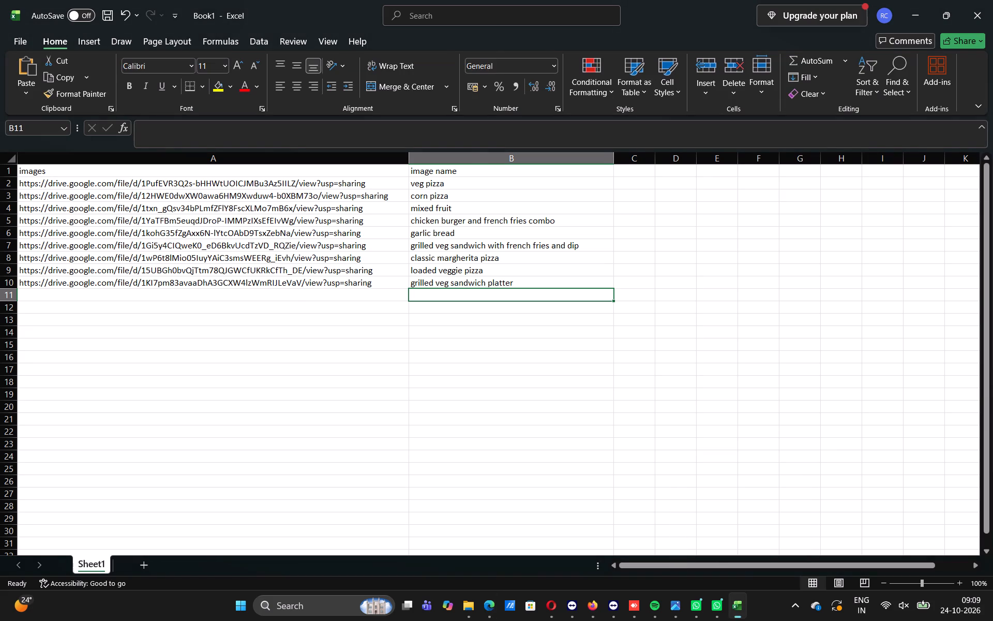
left_click(223, 297)
key("ctrl+v")
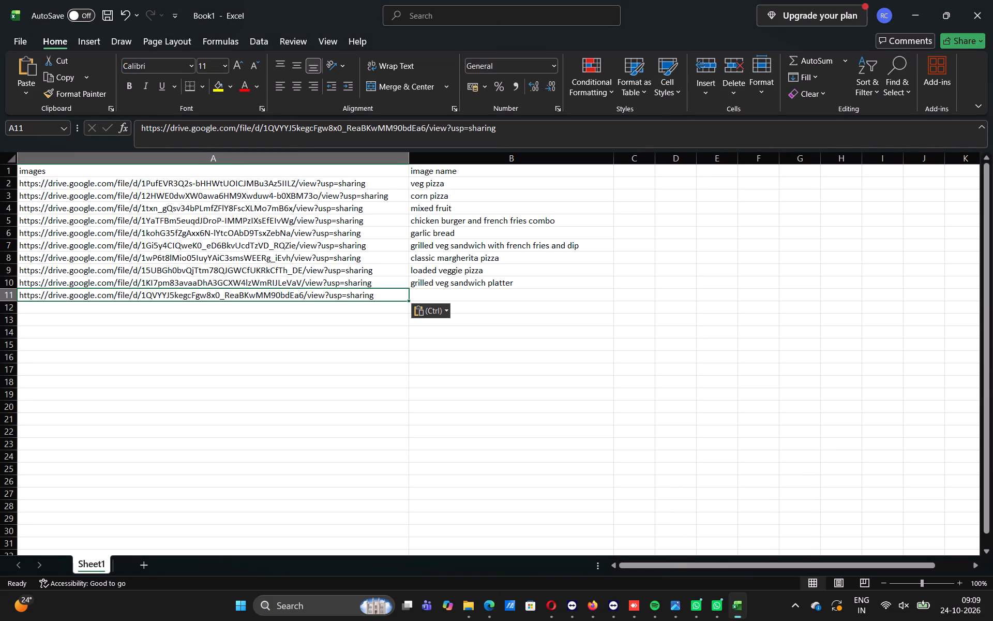
Enter the name "classic paneer tikka pizza" in cell B11 beside the tenth link.
left_click(431, 299)
key("bracketleft")
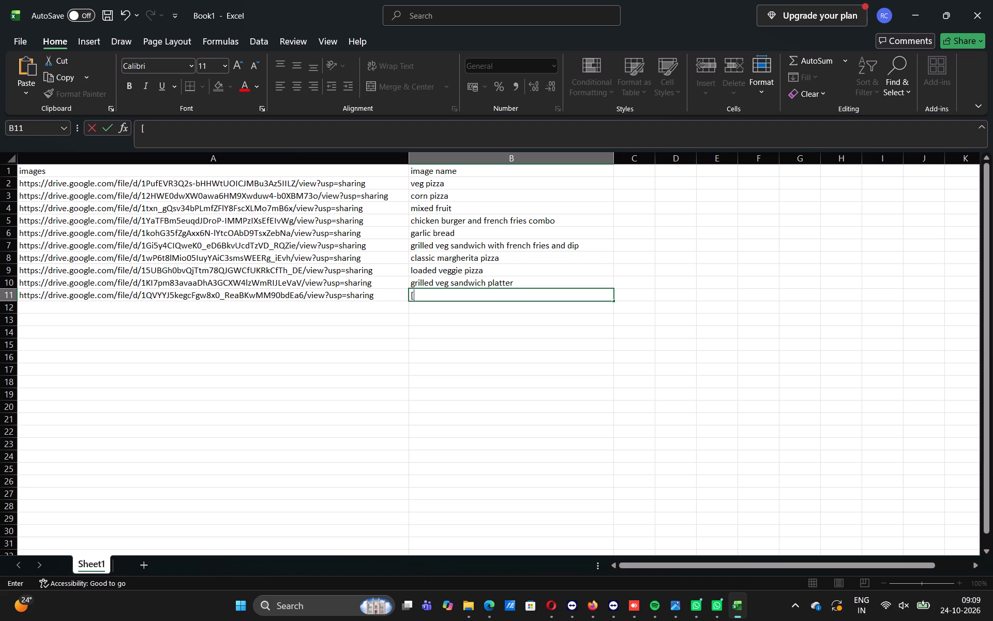
key("BackSpace")
left_click(923, 7)
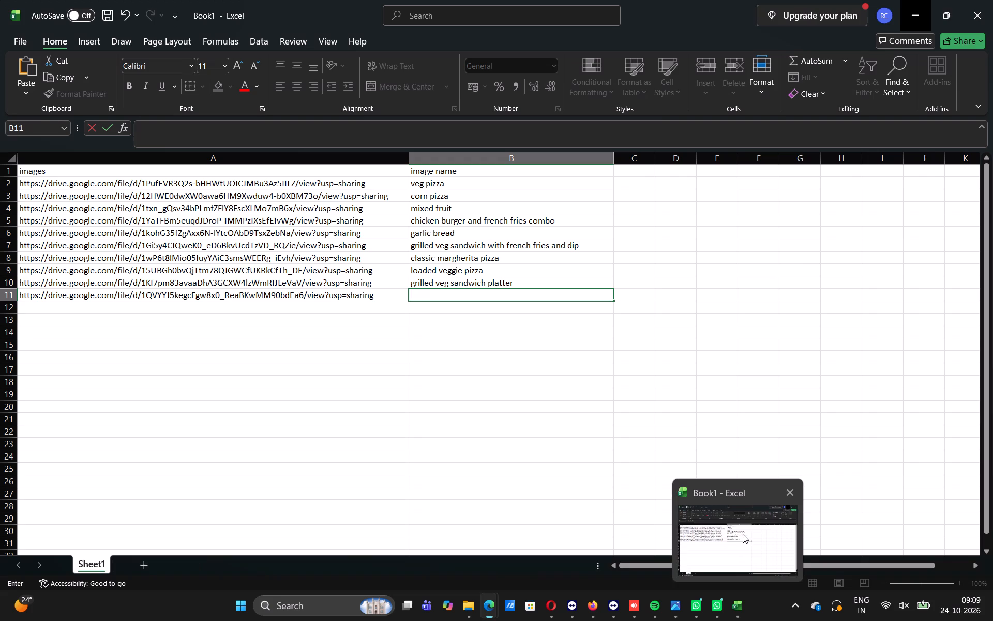
left_click(743, 534)
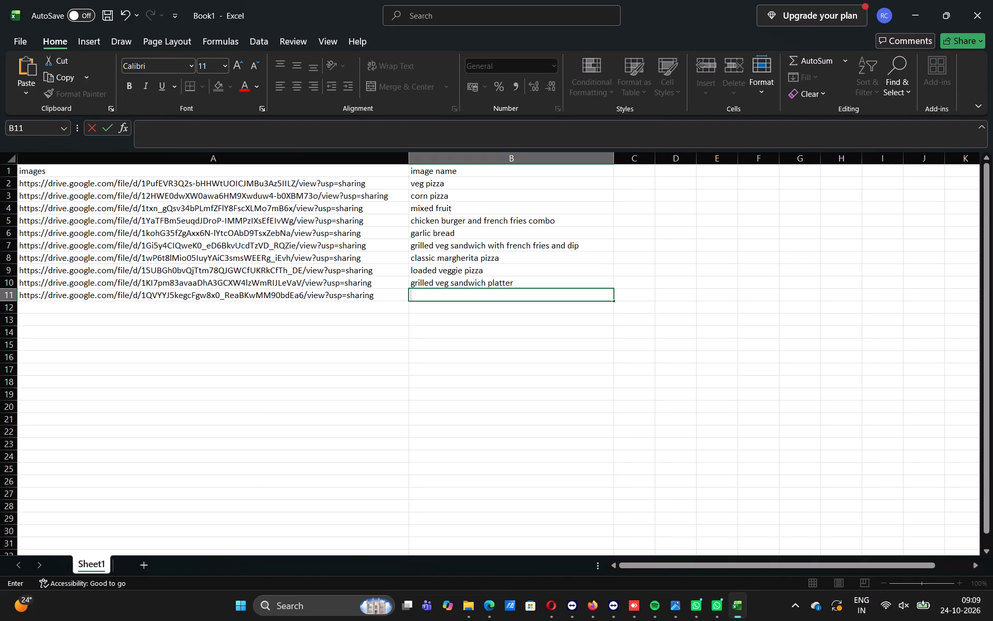
type("classic paneer")
key("space")
type("tikka pizza")
key("Return")
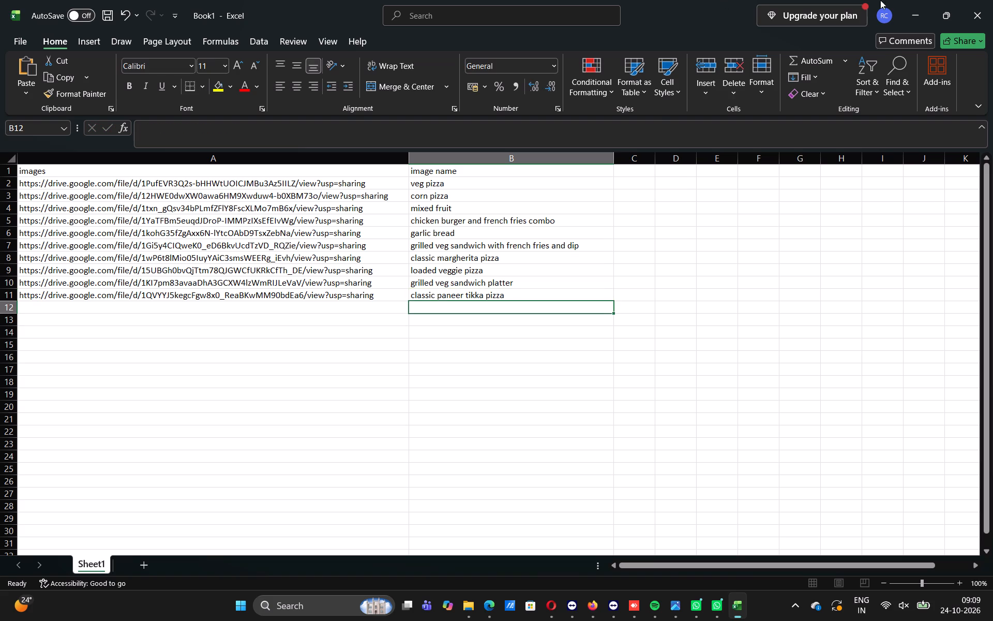
Page forward in Google Drive to the sandwich photo ZB_000487.ARW, and copy its sharing link into cell A12 of the Excel sheet.
left_click(925, 2)
left_click(962, 316)
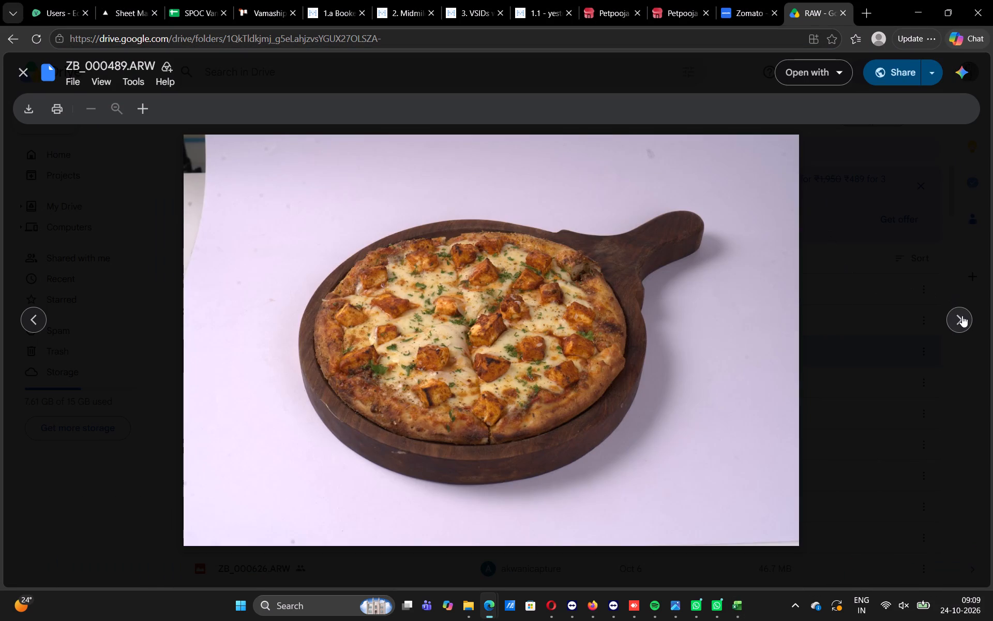
left_click(962, 316)
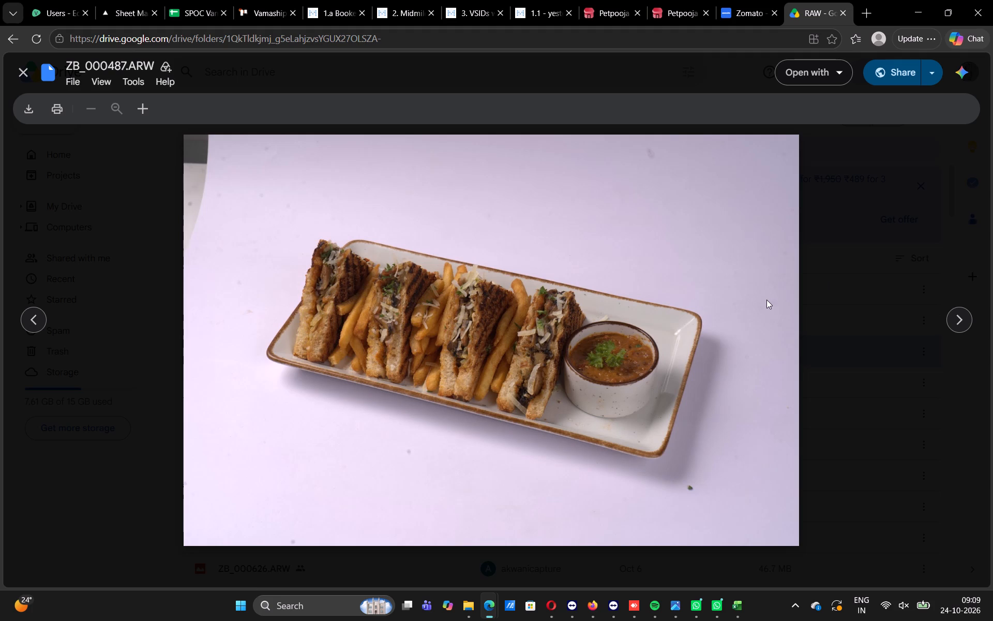
left_click(928, 72)
left_click(830, 98)
left_click(732, 530)
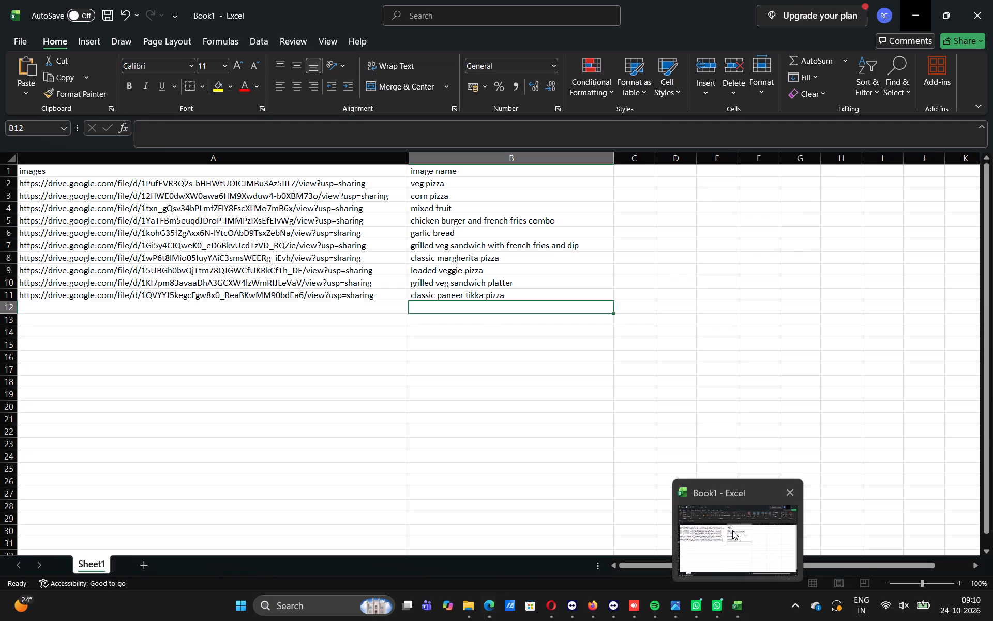
left_click(89, 306)
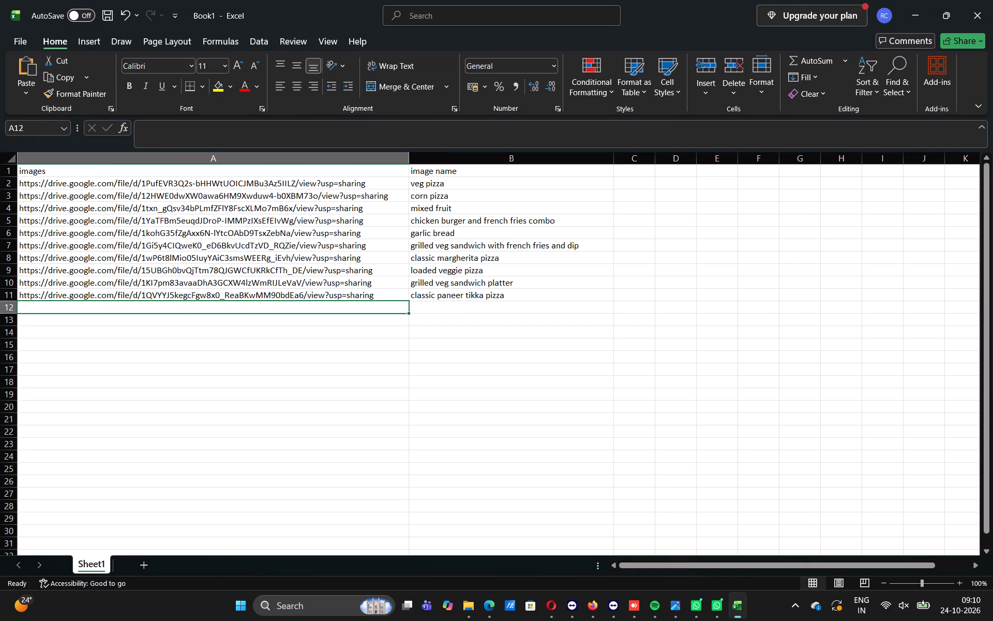
key("ctrl+v")
Enter the name "club sandwich platter" in cell B12 beside the eleventh link.
left_click(437, 307)
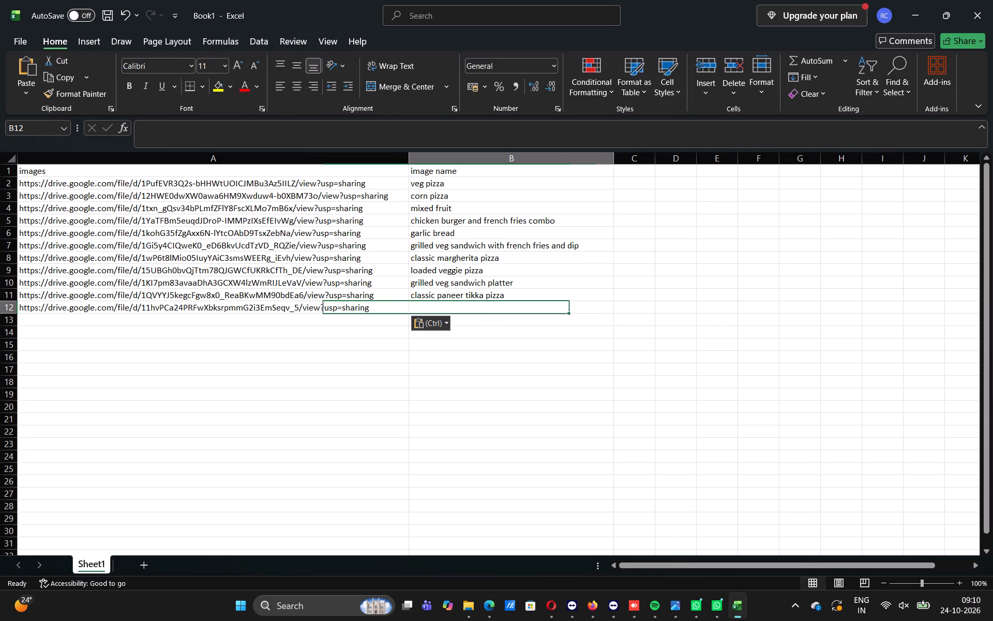
type("club sandwich po")
key("BackSpace")
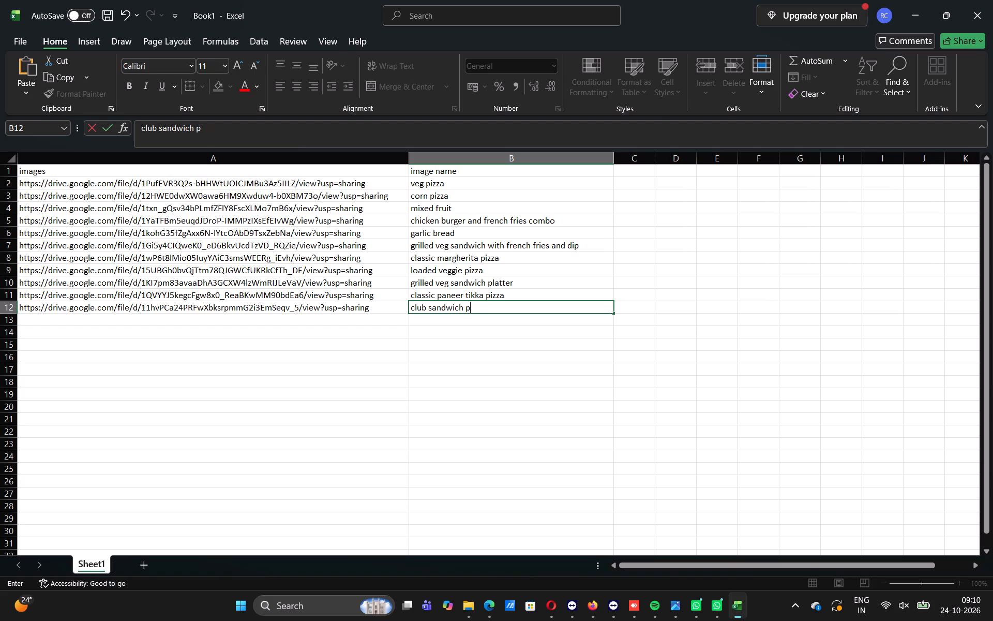
type("latter")
key("Return")
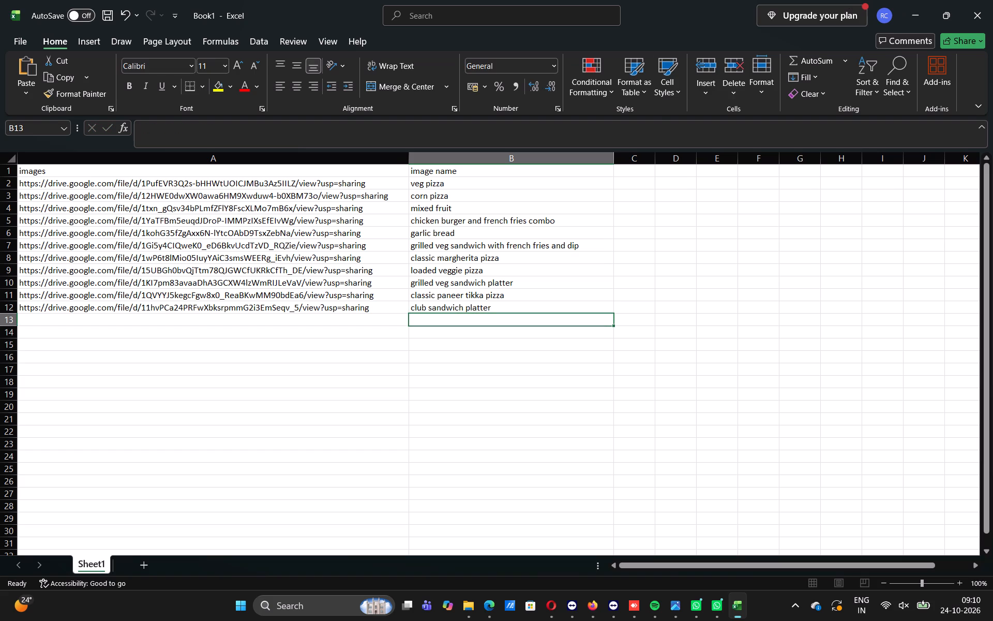
Find the full-platter sandwich photo ZB_000480.ARW in Google Drive, and copy its sharing link into cell A13 of the Excel sheet.
left_click(152, 320)
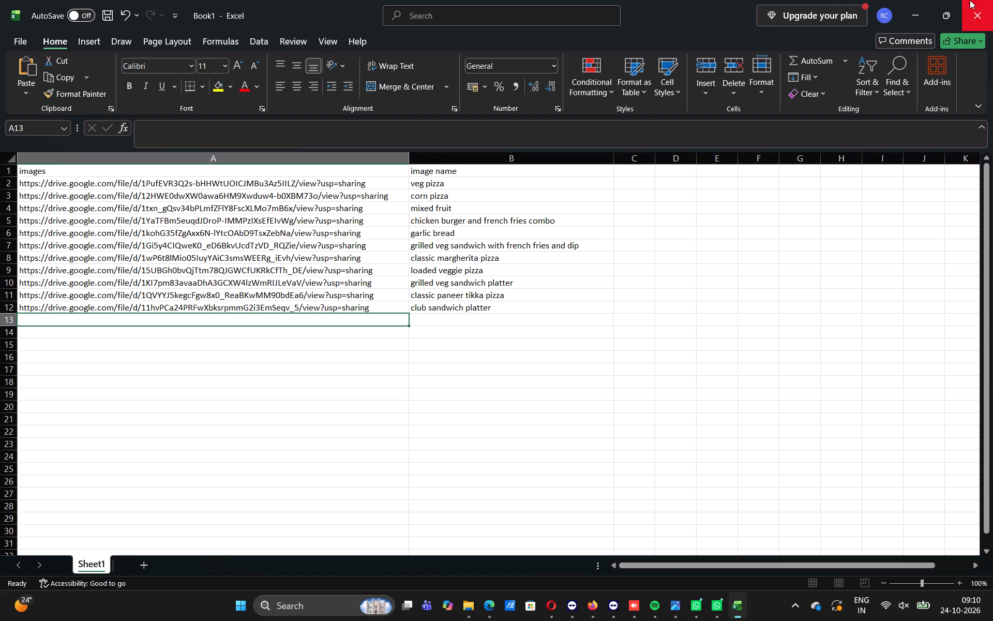
left_click(914, 7)
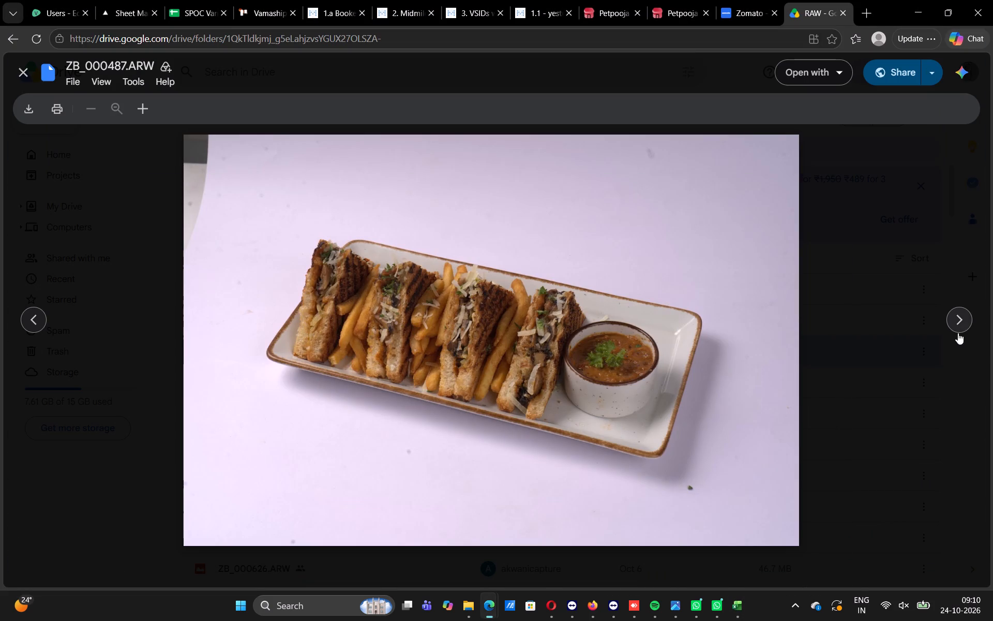
left_click(966, 320)
left_click(966, 320)
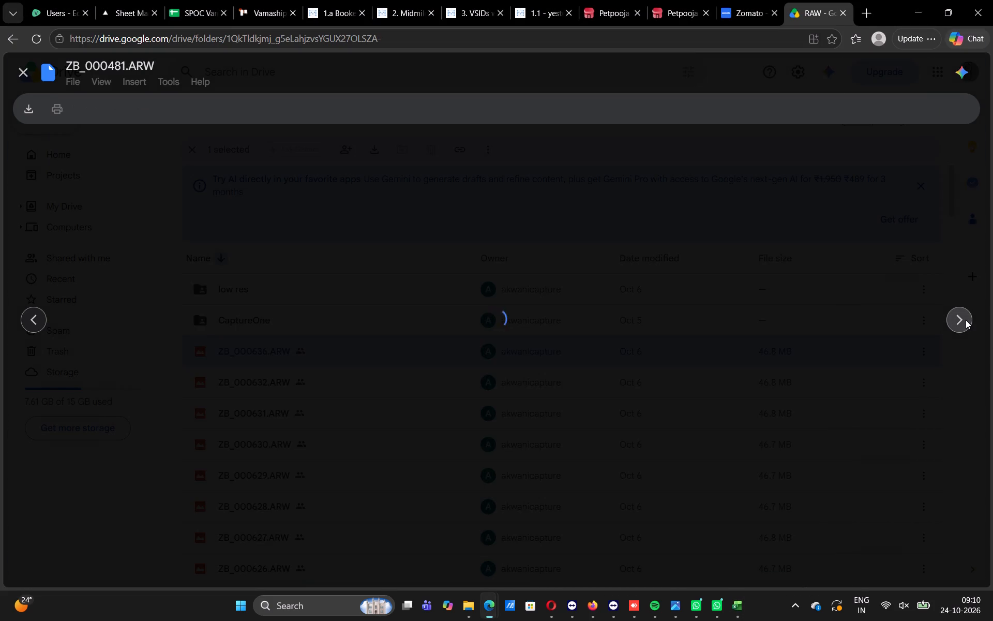
left_click(966, 320)
left_click(966, 320)
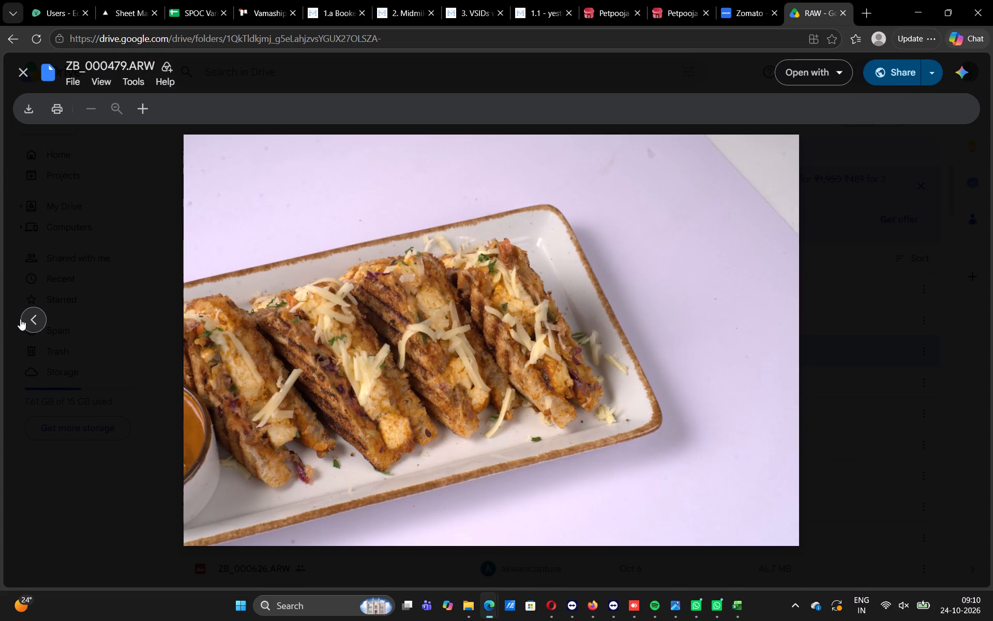
left_click(20, 319)
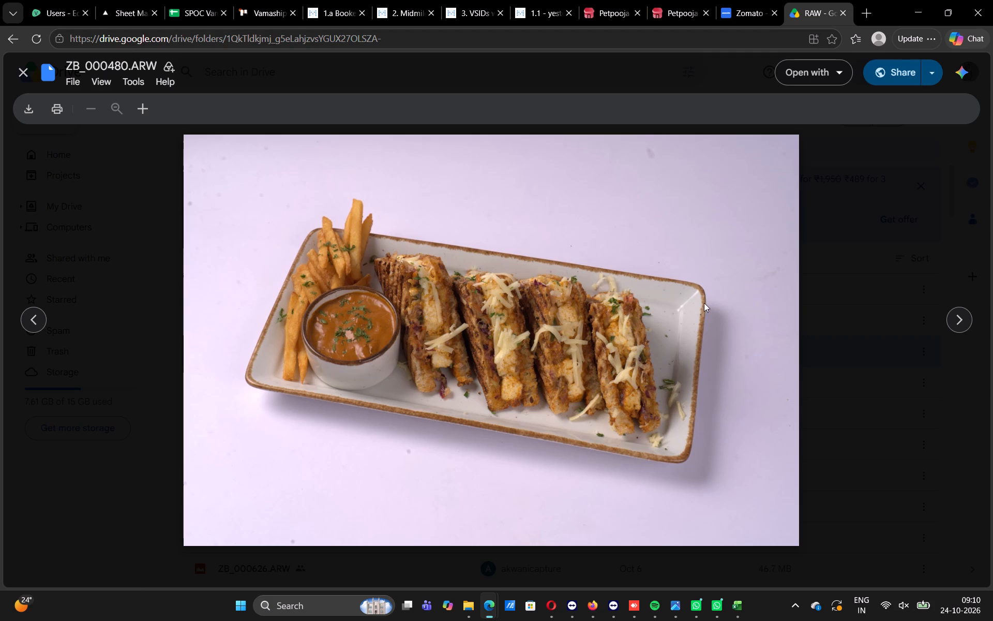
left_click(936, 74)
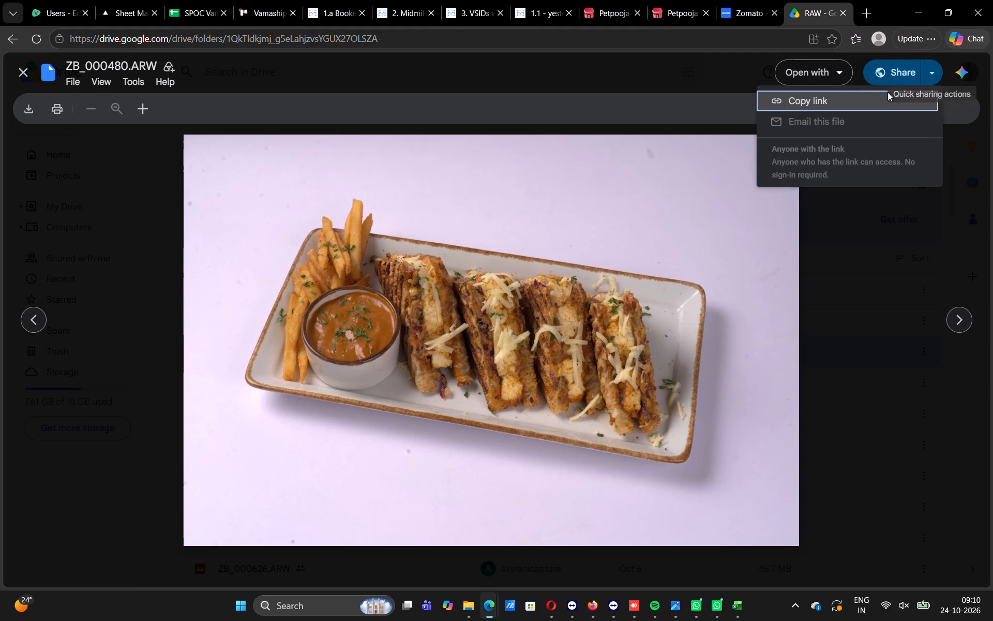
left_click(813, 102)
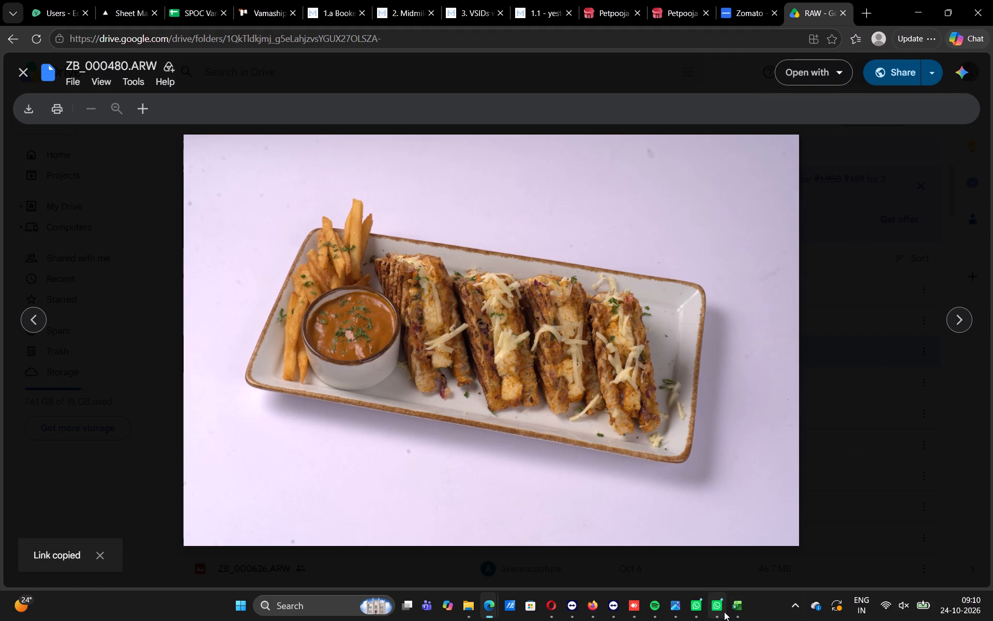
left_click(724, 547)
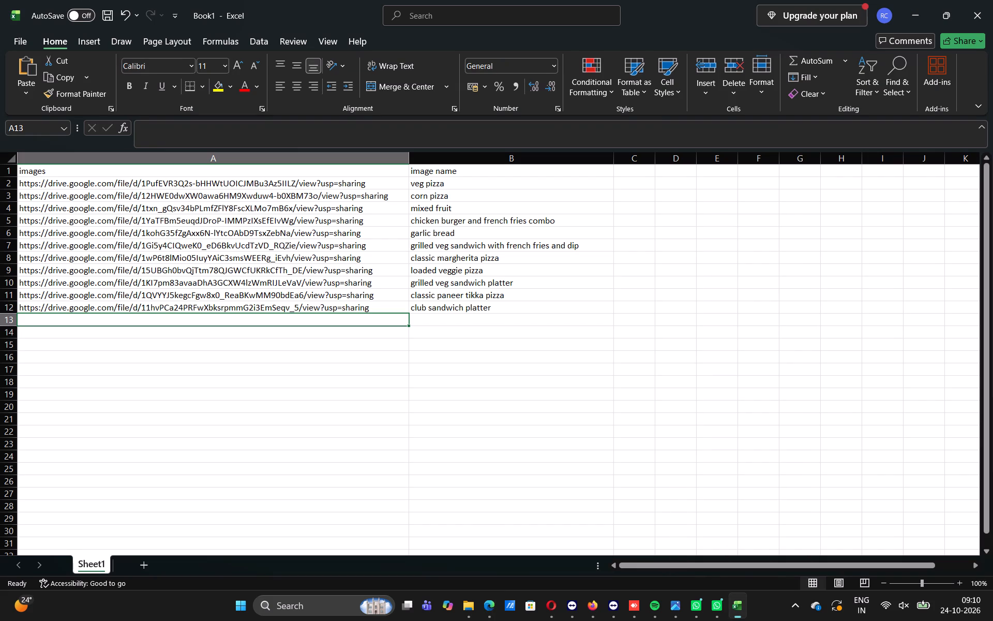
key("ctrl+v")
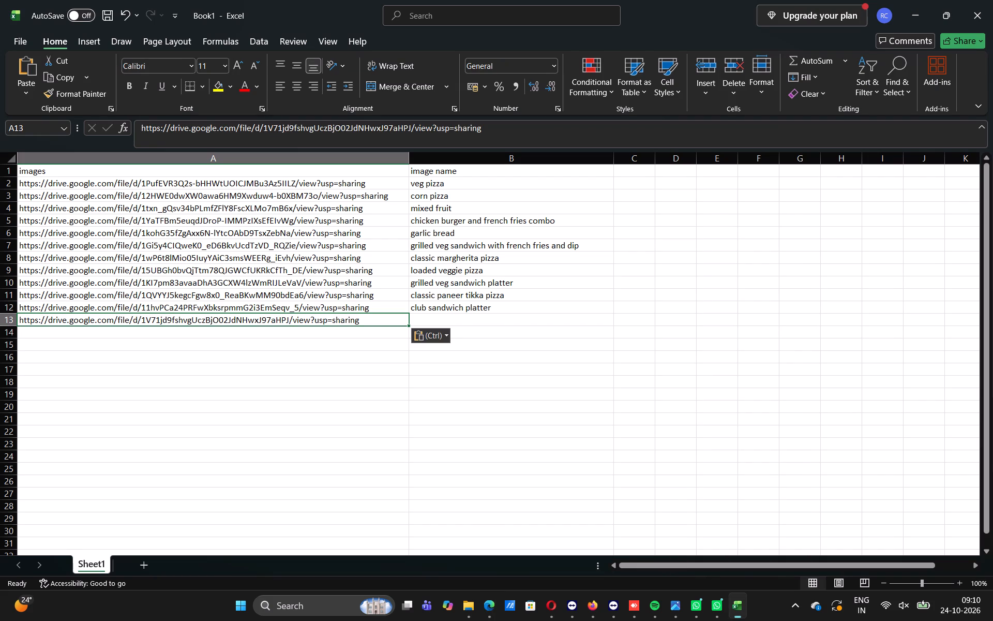
Enter the name "grilled paneer sandwich platter" in cell B13 beside the twelfth link.
left_click(439, 319)
type("grilled paneer sandwich pla")
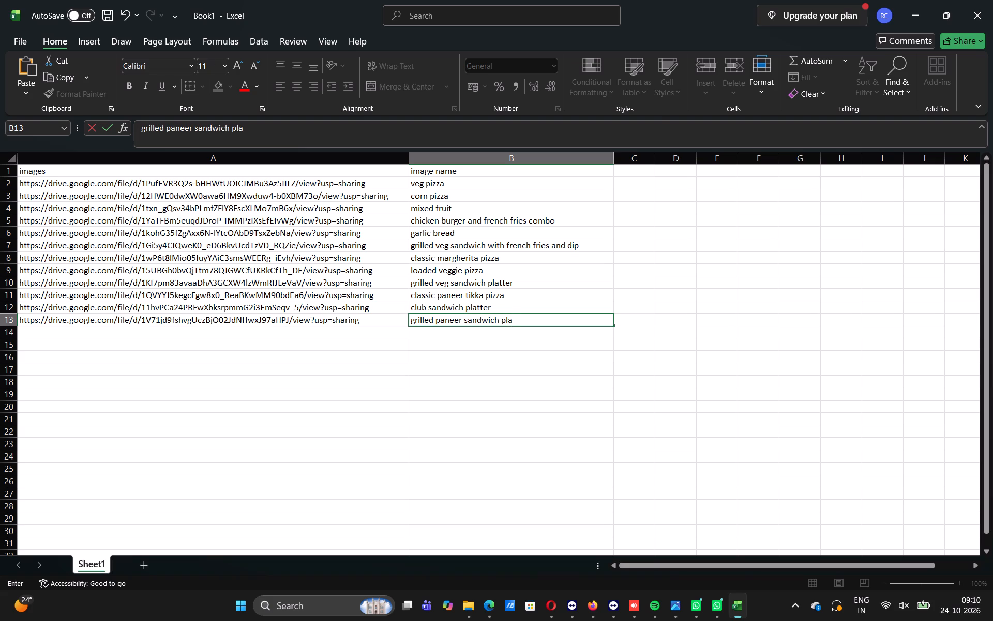
type("tter")
key("Return")
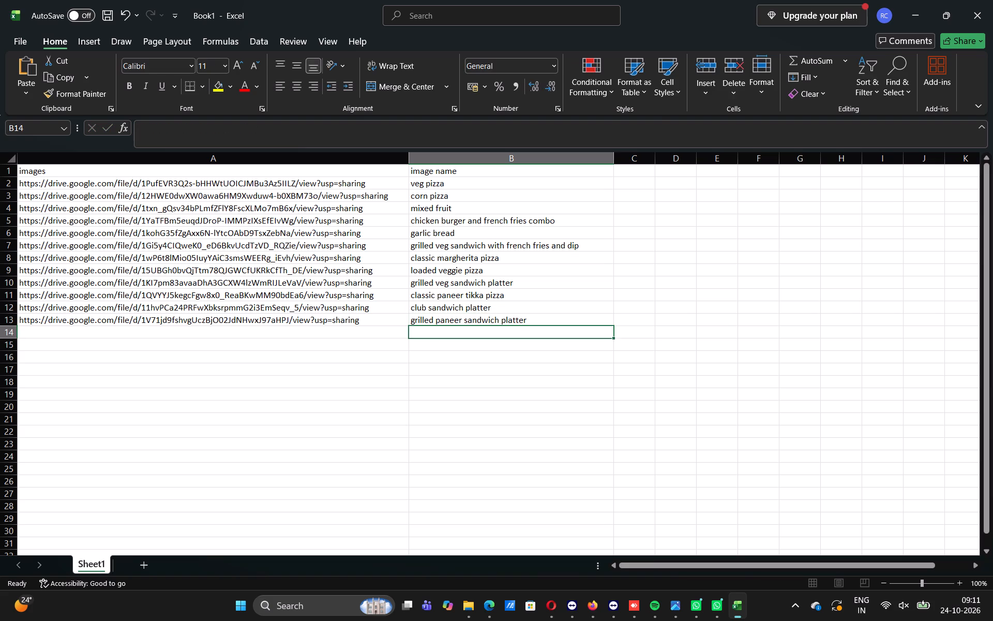
In Google Drive, check past ZB_000480.ARW, then review the RAW folder photos from ZB_000571.ARW onward for dishes not yet listed.
left_click(917, 10)
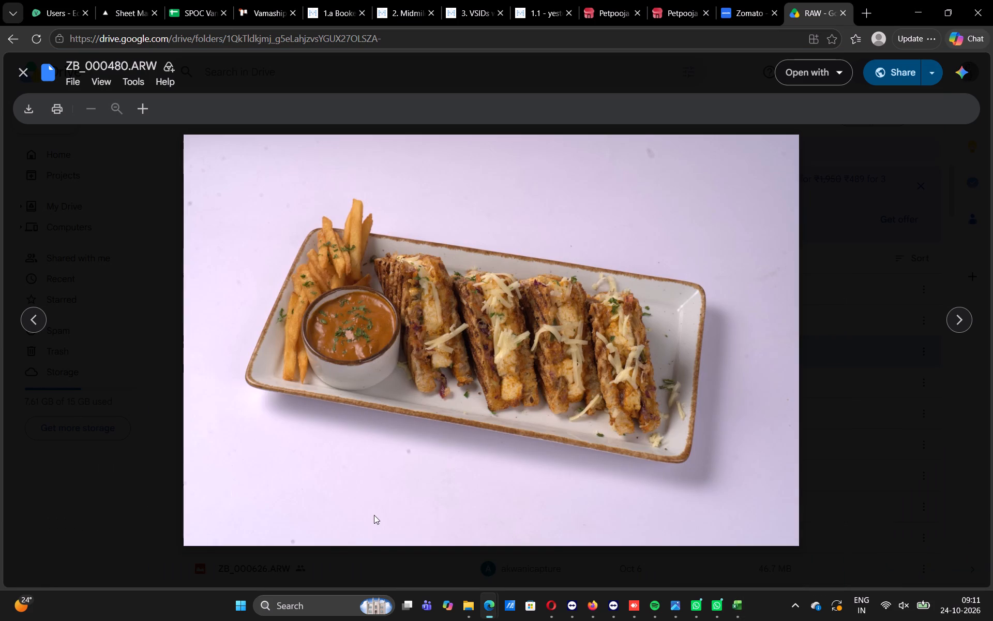
left_click(962, 321)
left_click(962, 321)
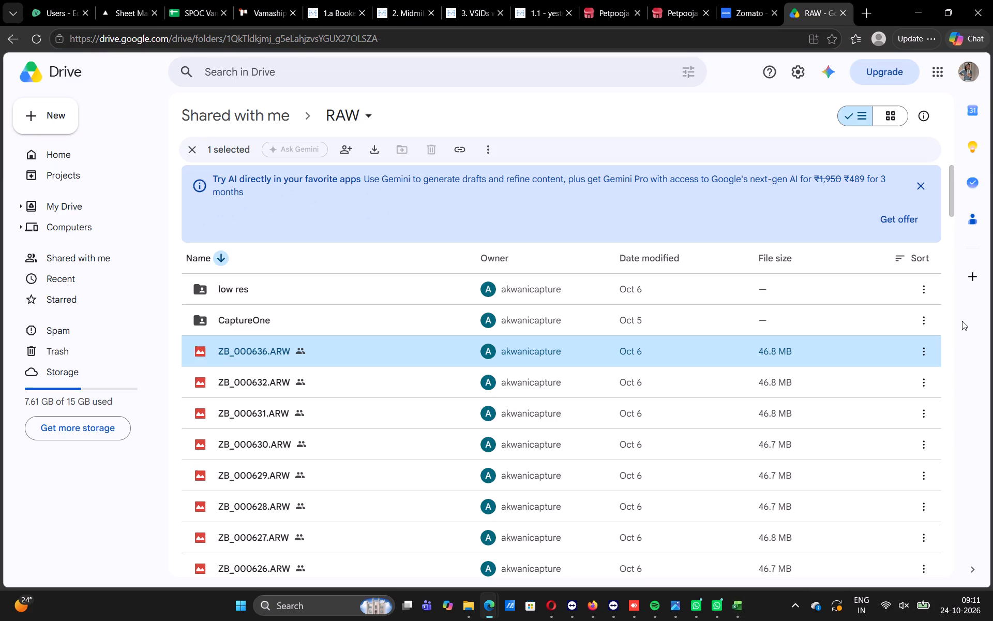
left_click_drag(953, 191, 950, 233)
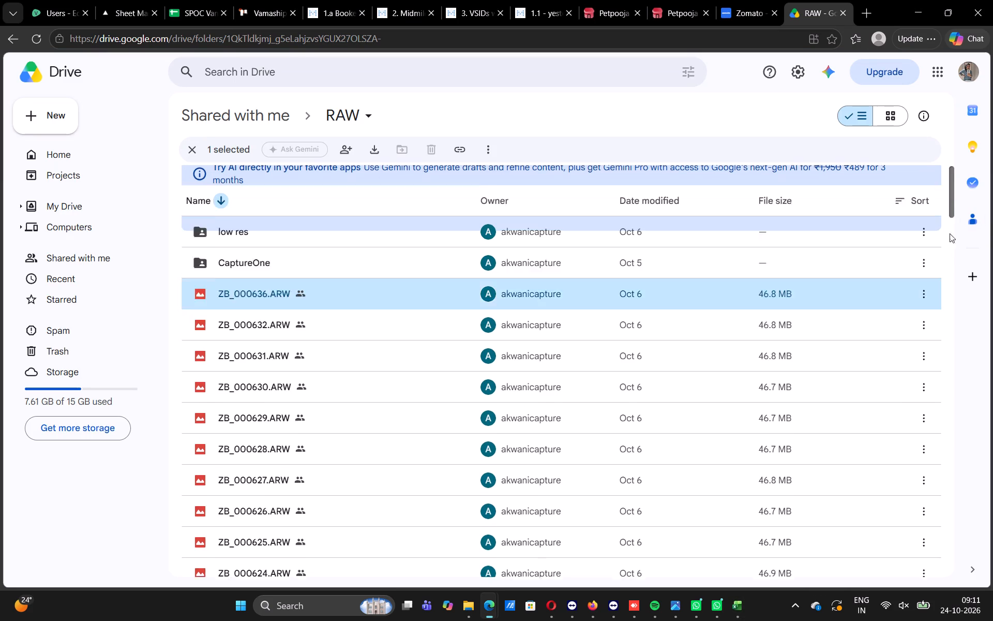
left_click_drag(950, 233, 944, 367)
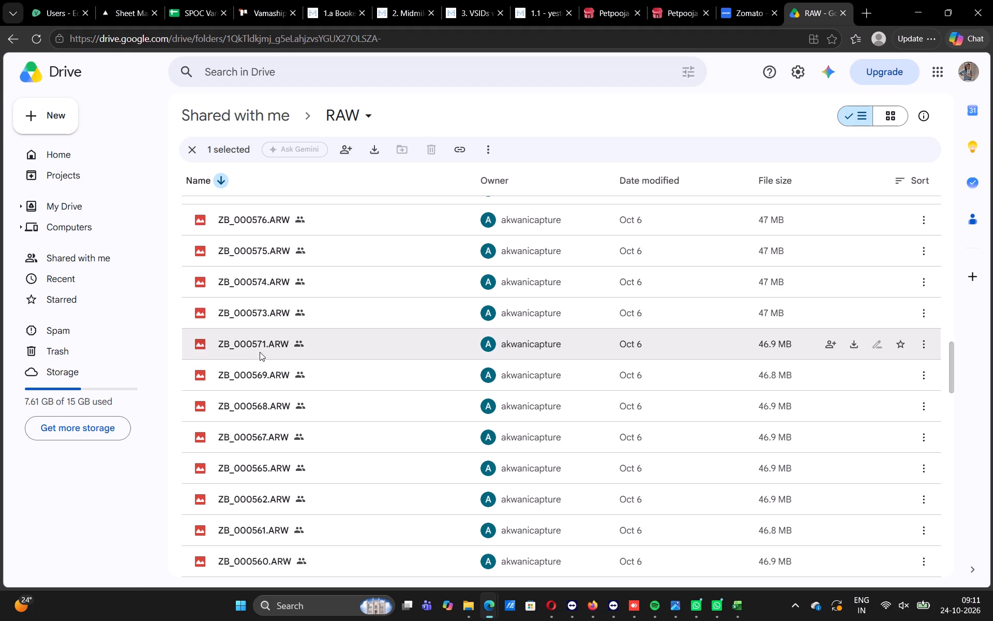
double_click(261, 348)
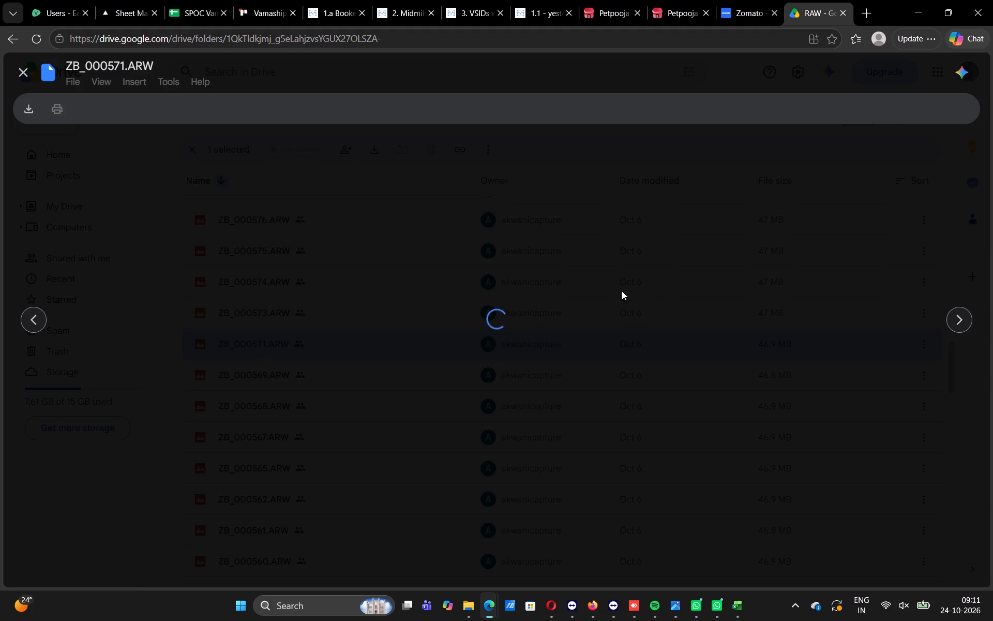
left_click(960, 318)
triple_click(960, 318)
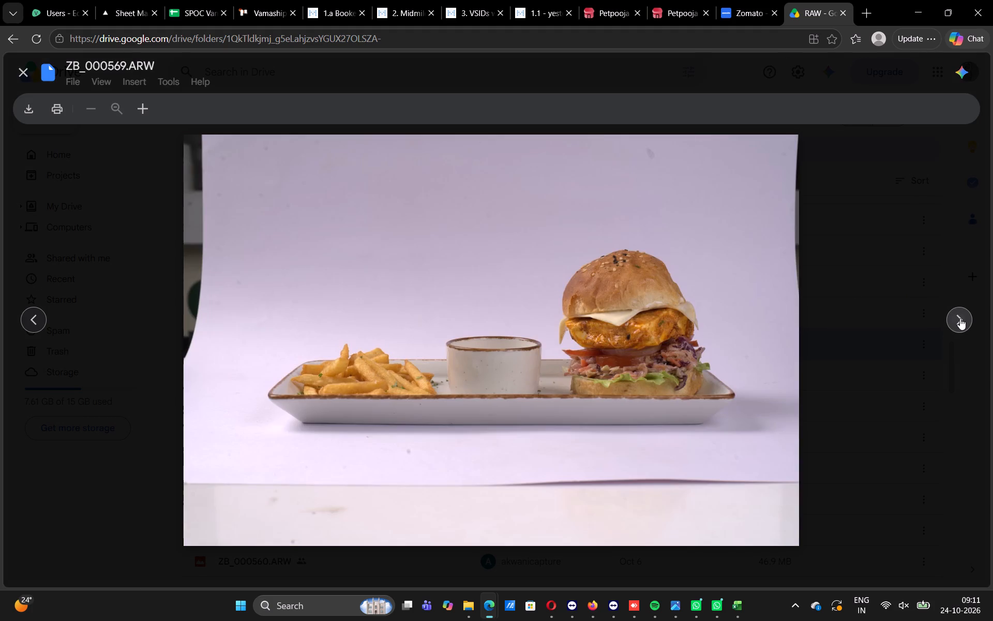
triple_click(960, 318)
left_click(960, 318)
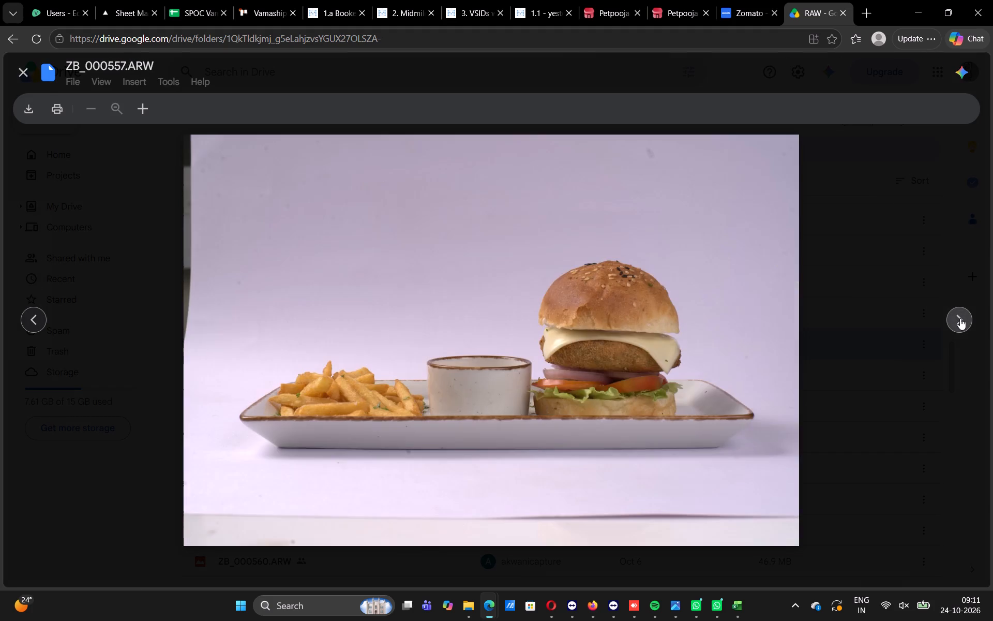
left_click(960, 318)
triple_click(960, 318)
triple_click(960, 318)
double_click(960, 318)
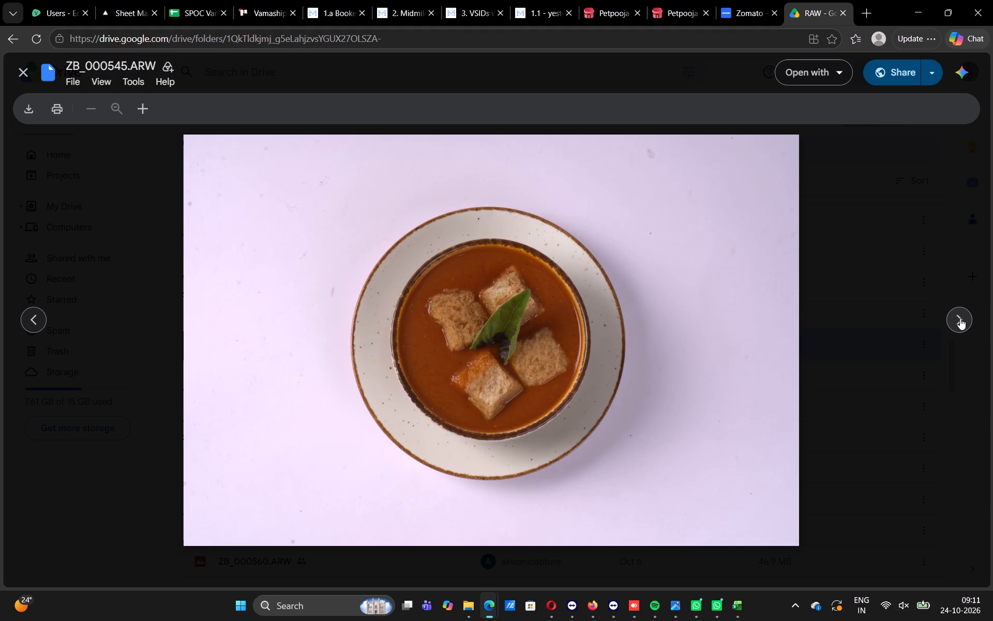
left_click(960, 318)
left_click(960, 318)
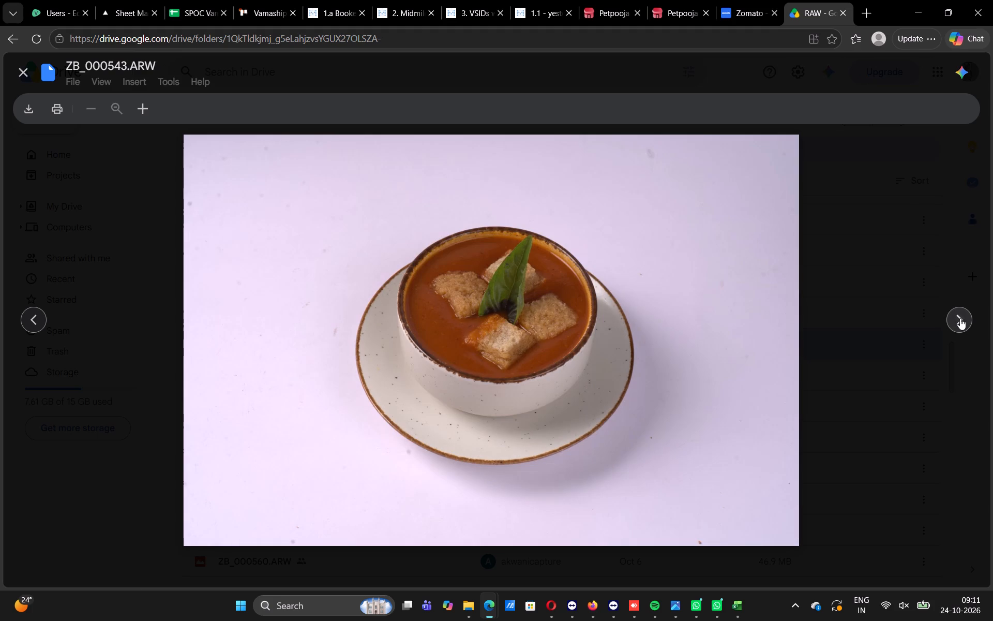
double_click(960, 318)
left_click(960, 318)
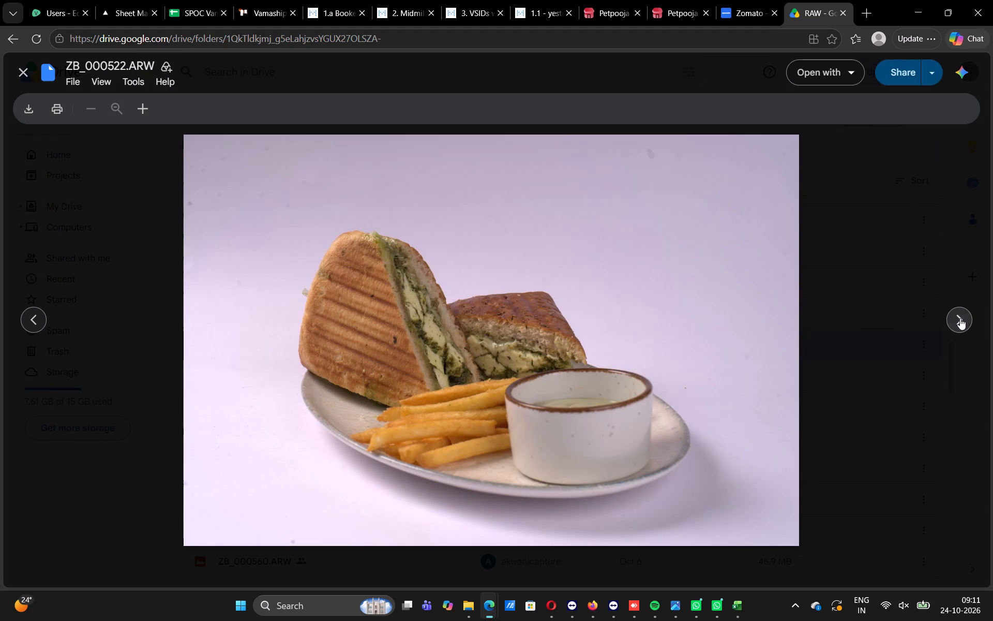
left_click(960, 318)
left_click(960, 318)
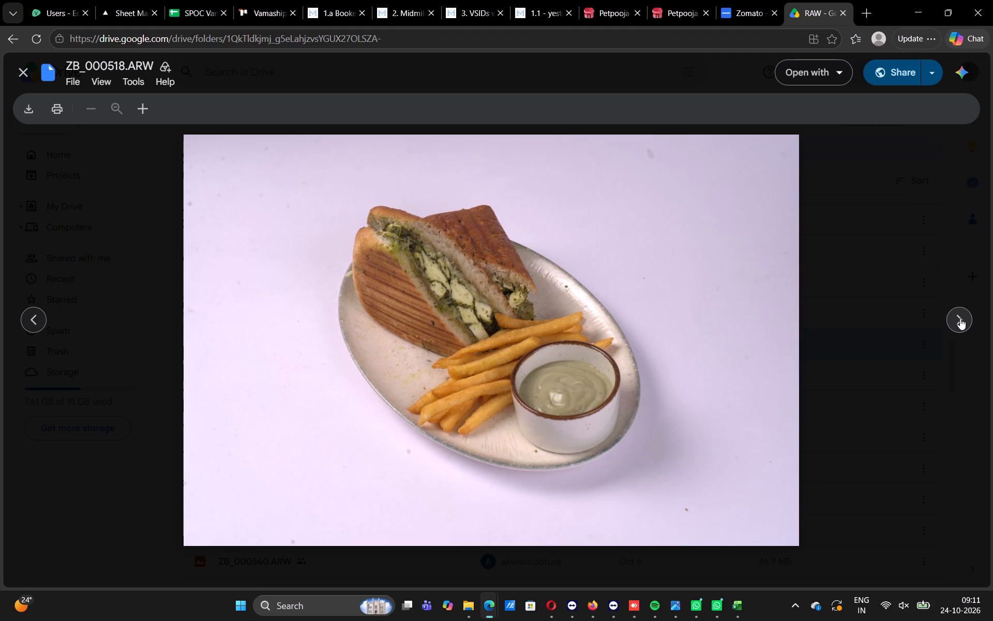
double_click(960, 318)
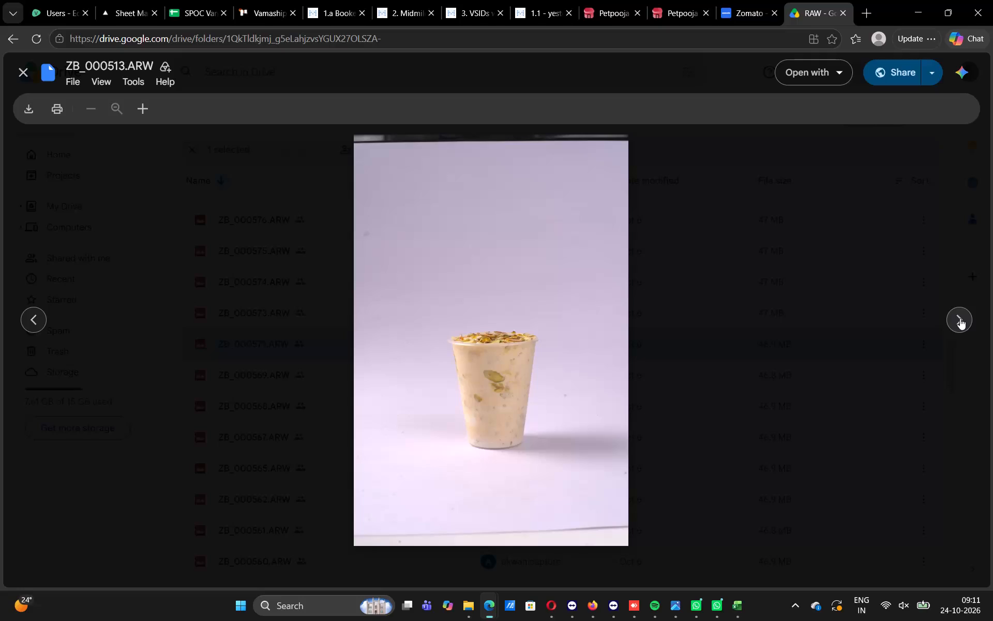
left_click(960, 318)
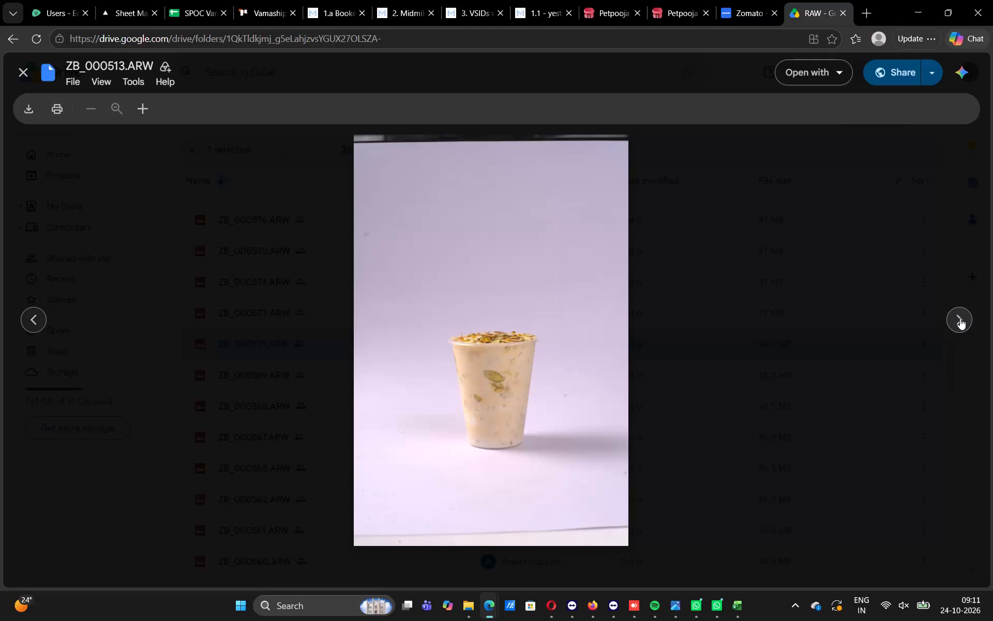
triple_click(960, 318)
left_click(960, 318)
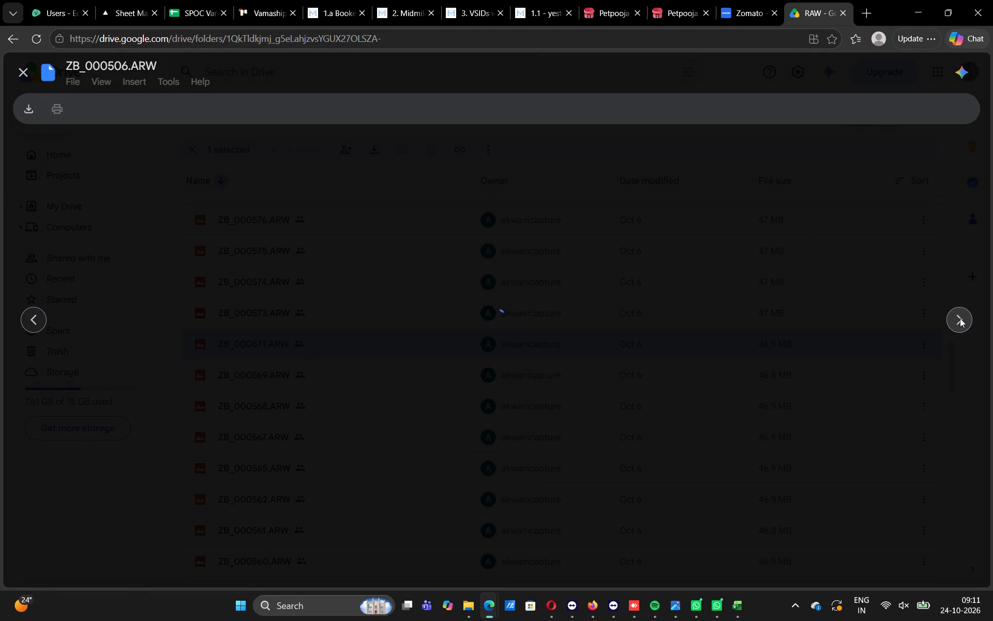
left_click(960, 318)
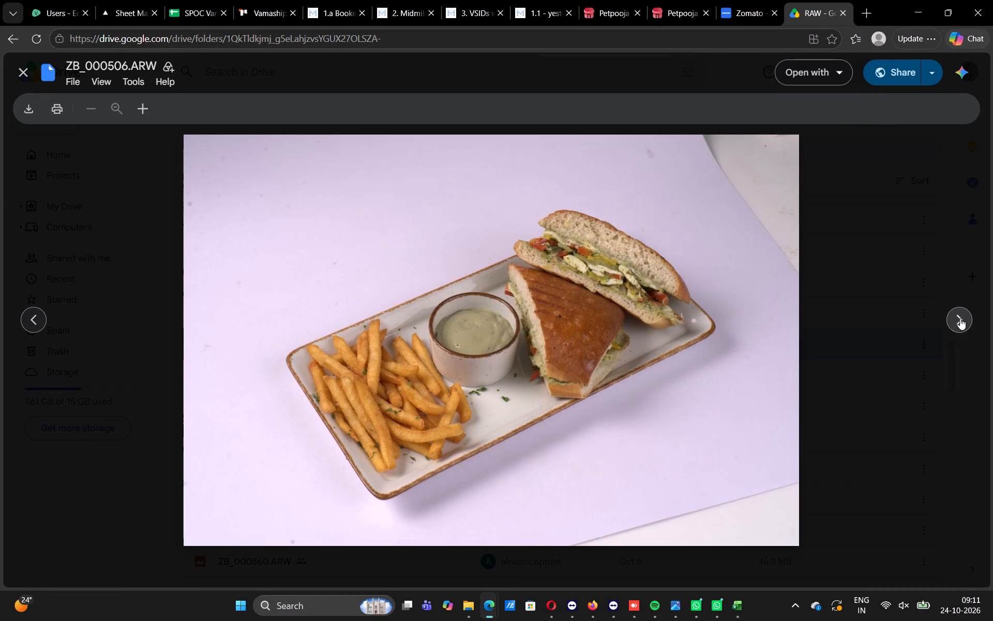
left_click(960, 318)
left_click(960, 318)
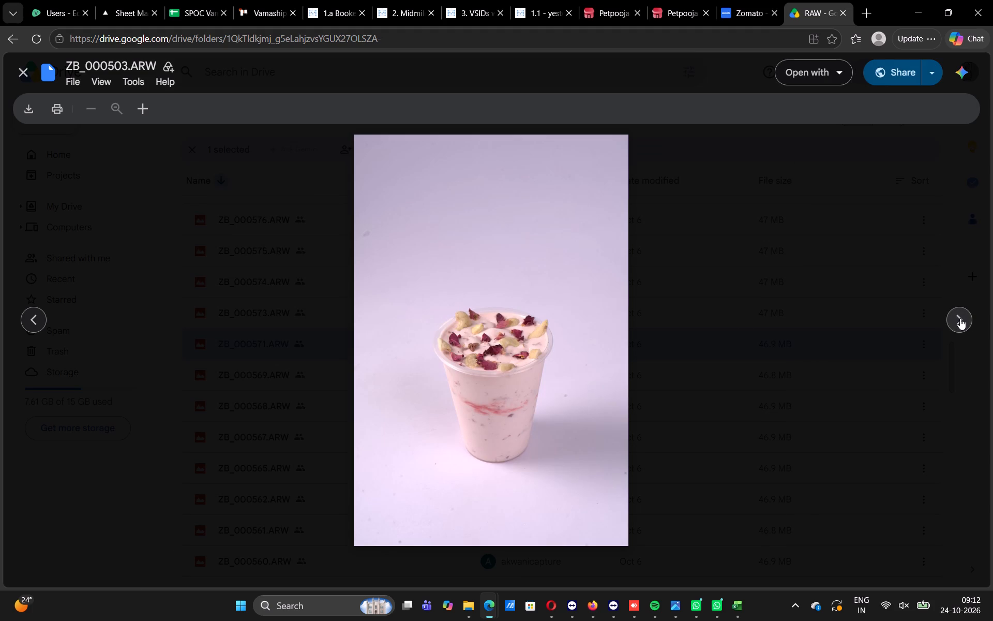
triple_click(960, 318)
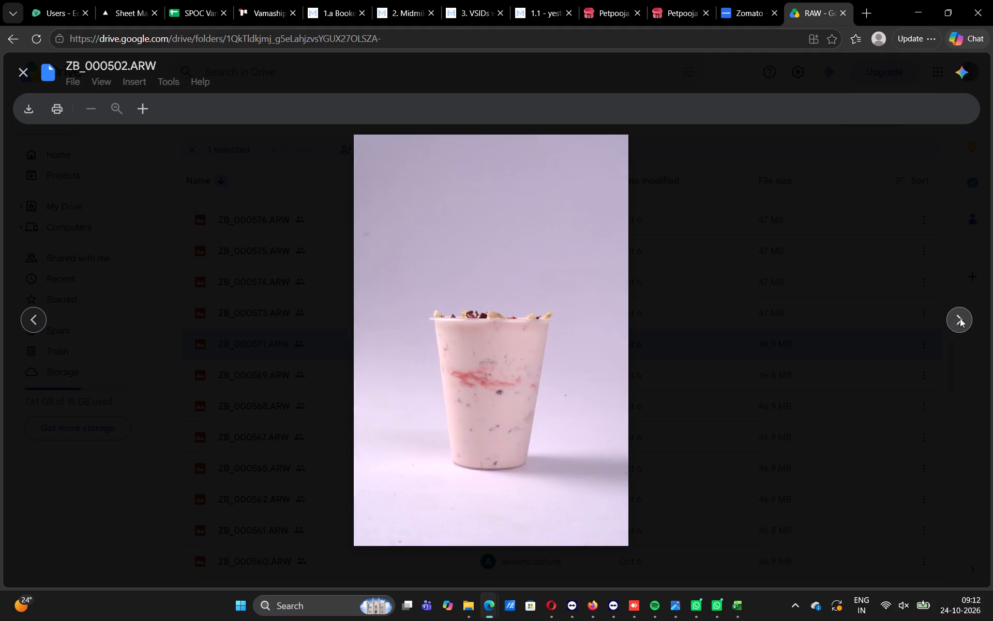
triple_click(960, 318)
triple_click(960, 318)
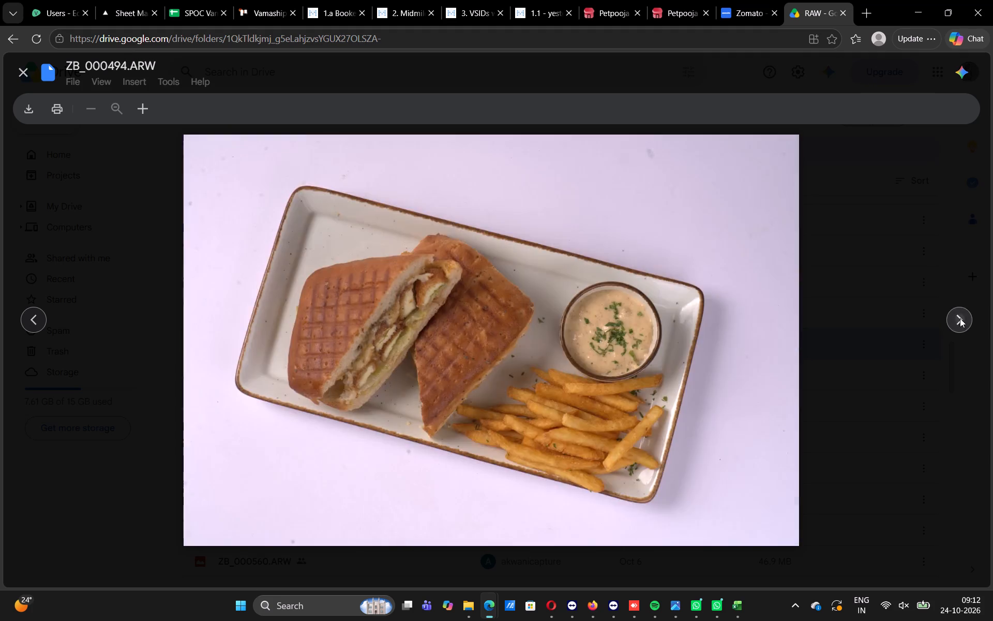
left_click(960, 318)
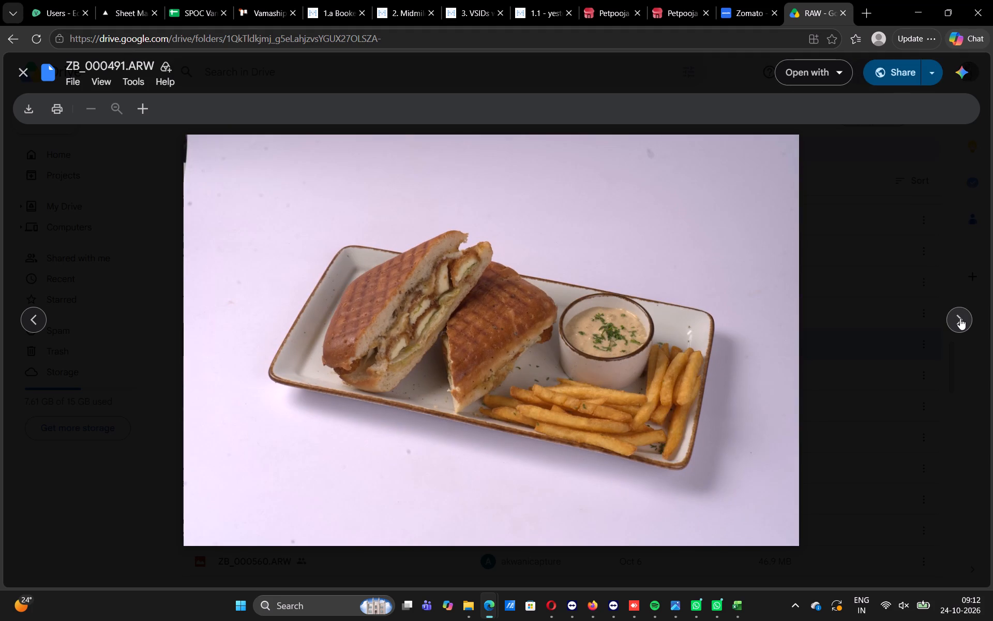
double_click(960, 318)
double_click(960, 318)
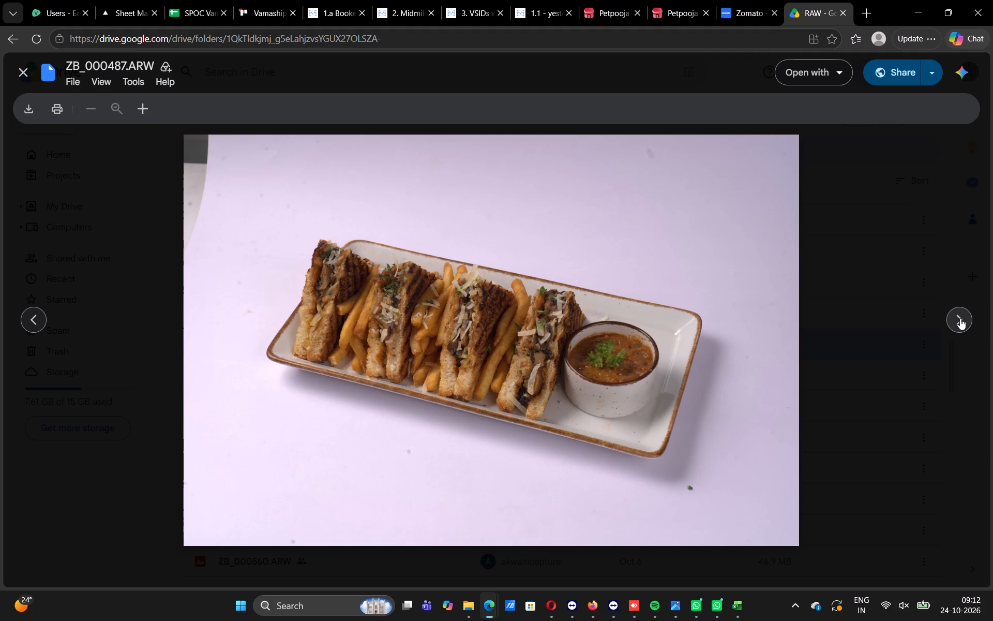
triple_click(960, 318)
triple_click(960, 318)
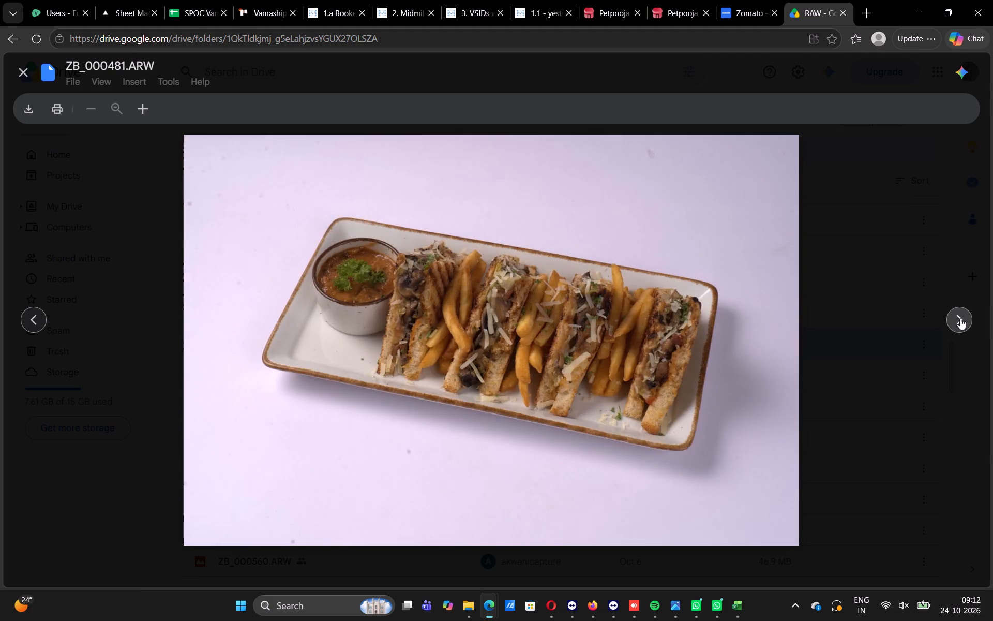
triple_click(960, 318)
left_click(960, 318)
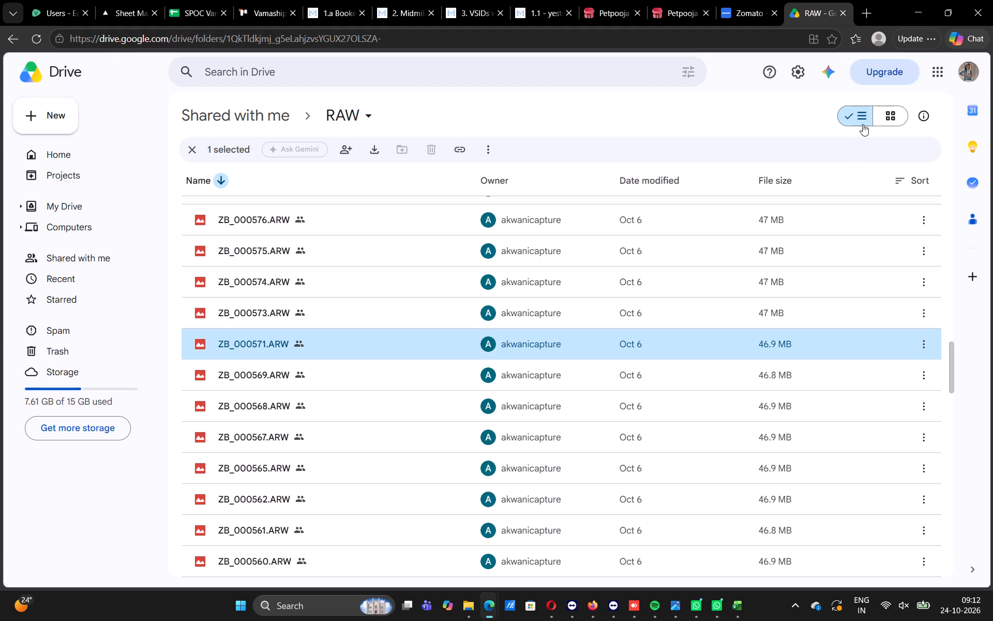
Return to the Excel workbook, start saving it as an Excel Workbook in the Documents folder, and clear the suggested file name.
left_click(724, 555)
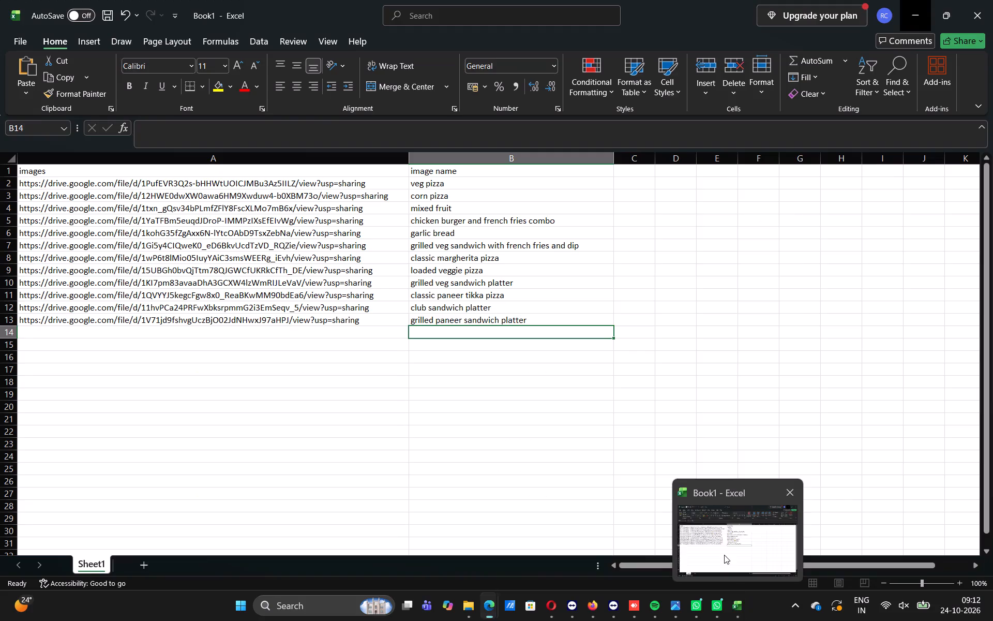
left_click(16, 38)
left_click(34, 243)
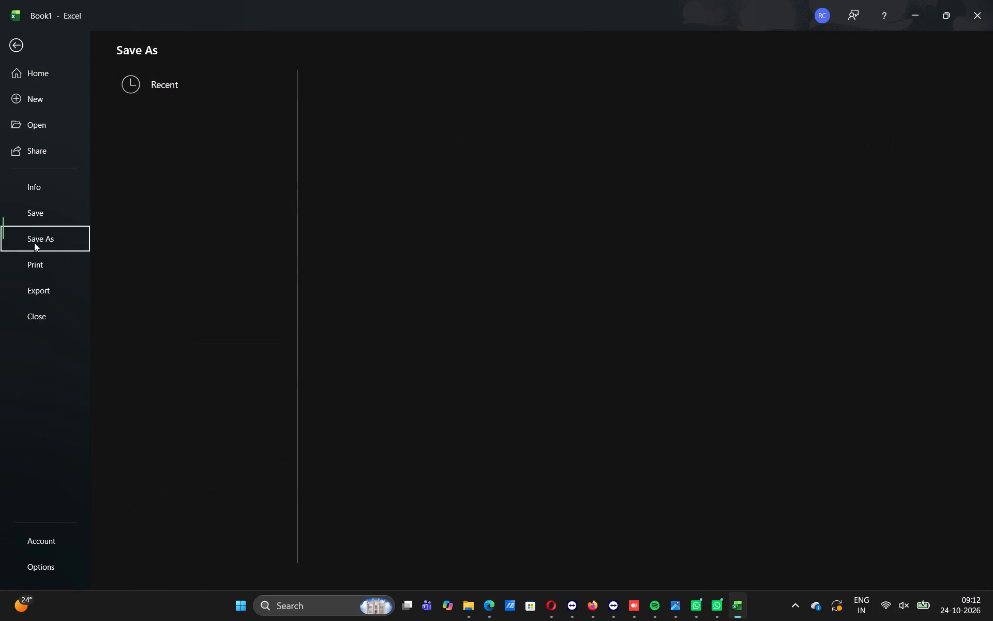
left_click(154, 345)
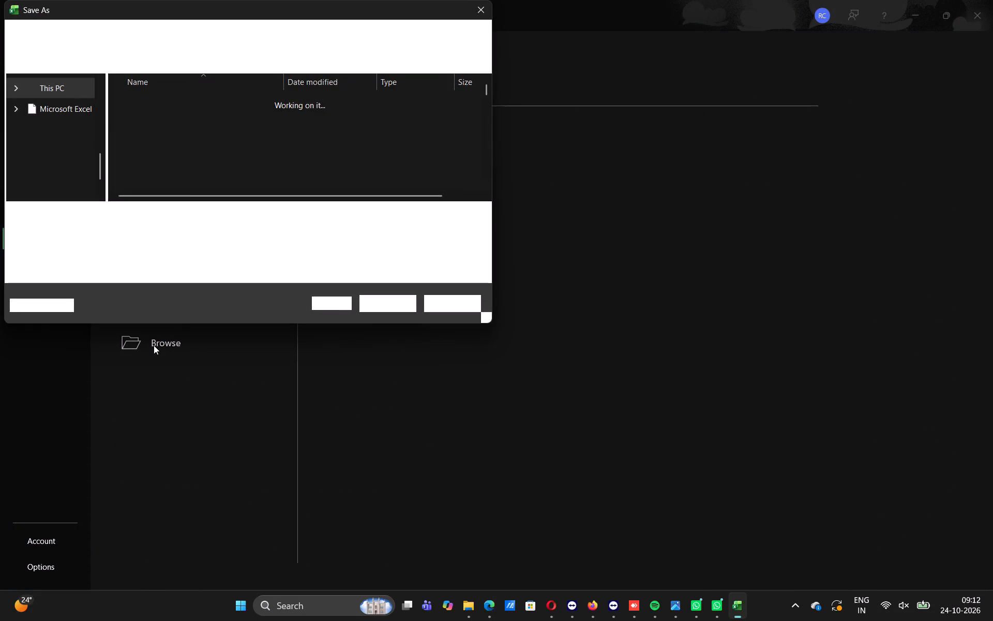
key("BackSpace")
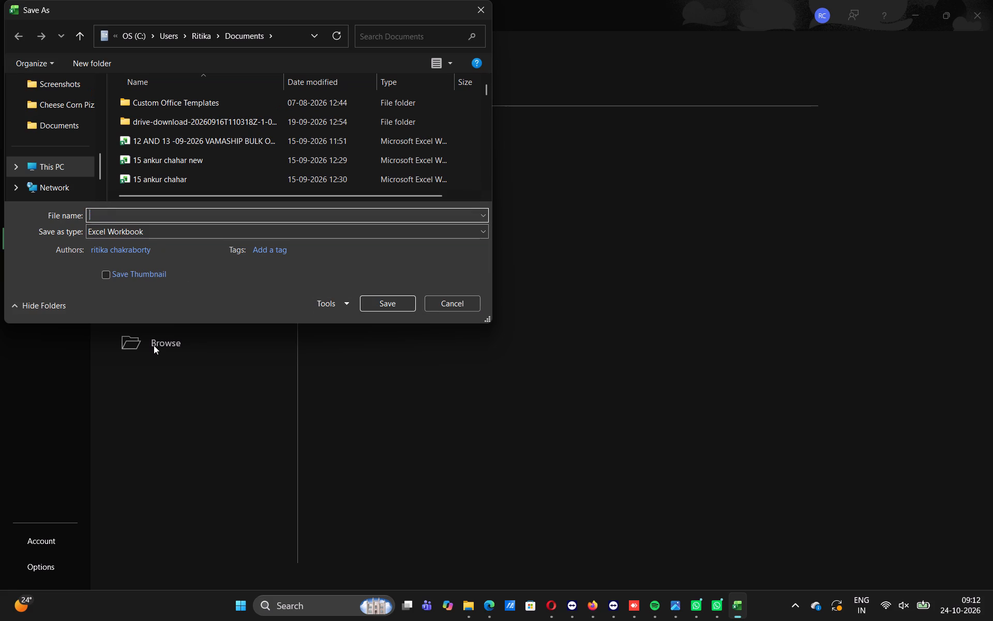